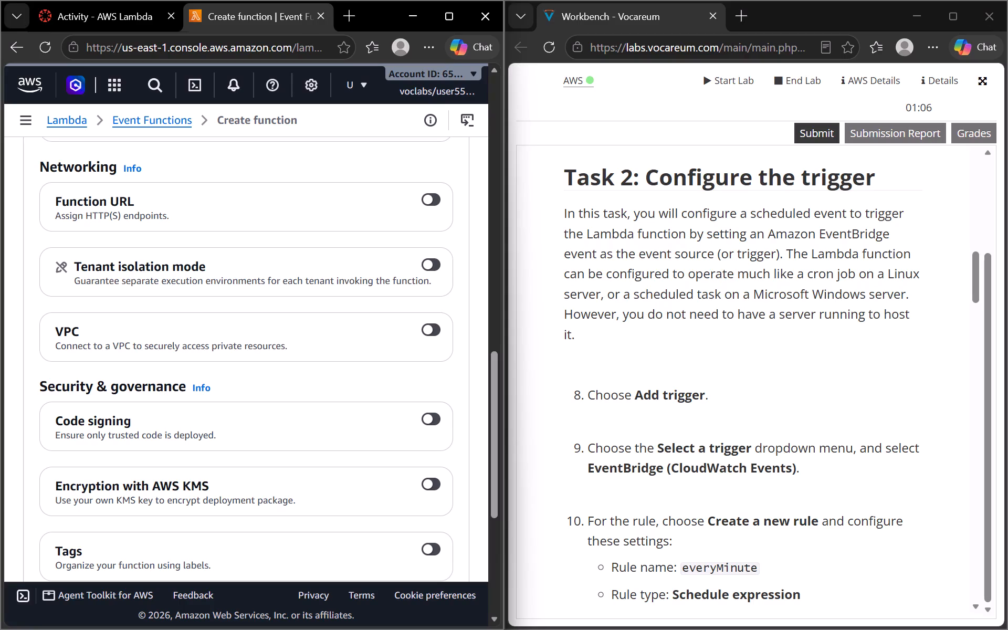
Review the networking, security and governance settings of the Create function form, down to the message at its end.
{"action": "scroll", "coordinate": [409, 151], "scroll_direction": "down", "scroll_amount": 4}
{"action": "scroll", "coordinate": [409, 151], "scroll_direction": "up", "scroll_amount": 6}
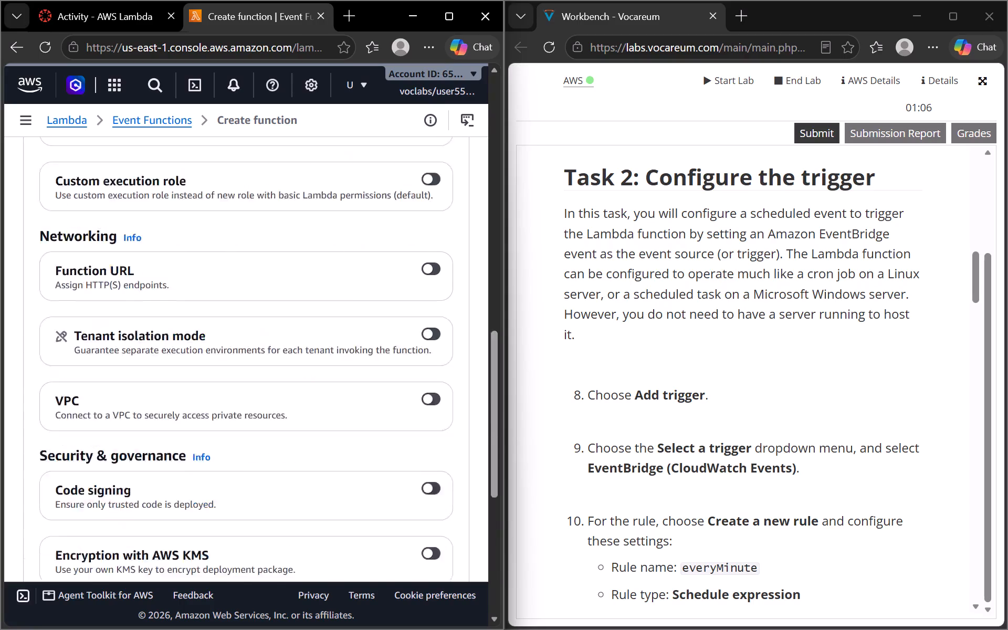
{"action": "scroll", "coordinate": [409, 151], "scroll_direction": "down", "scroll_amount": 8}
{"action": "scroll", "coordinate": [409, 151], "scroll_direction": "up", "scroll_amount": 6}
{"action": "scroll", "coordinate": [409, 151], "scroll_direction": "down", "scroll_amount": 6}
{"action": "scroll", "coordinate": [409, 151], "scroll_direction": "up", "scroll_amount": 5}
{"action": "scroll", "coordinate": [409, 151], "scroll_direction": "down", "scroll_amount": 3}
{"action": "scroll", "coordinate": [409, 151], "scroll_direction": "up", "scroll_amount": 4}
{"action": "scroll", "coordinate": [409, 151], "scroll_direction": "down", "scroll_amount": 6}
{"action": "scroll", "coordinate": [409, 151], "scroll_direction": "up", "scroll_amount": 4}
{"action": "scroll", "coordinate": [409, 151], "scroll_direction": "down", "scroll_amount": 5}
{"action": "scroll", "coordinate": [409, 151], "scroll_direction": "up", "scroll_amount": 5}
{"action": "scroll", "coordinate": [409, 151], "scroll_direction": "down", "scroll_amount": 5}
{"action": "scroll", "coordinate": [409, 151], "scroll_direction": "up", "scroll_amount": 3}
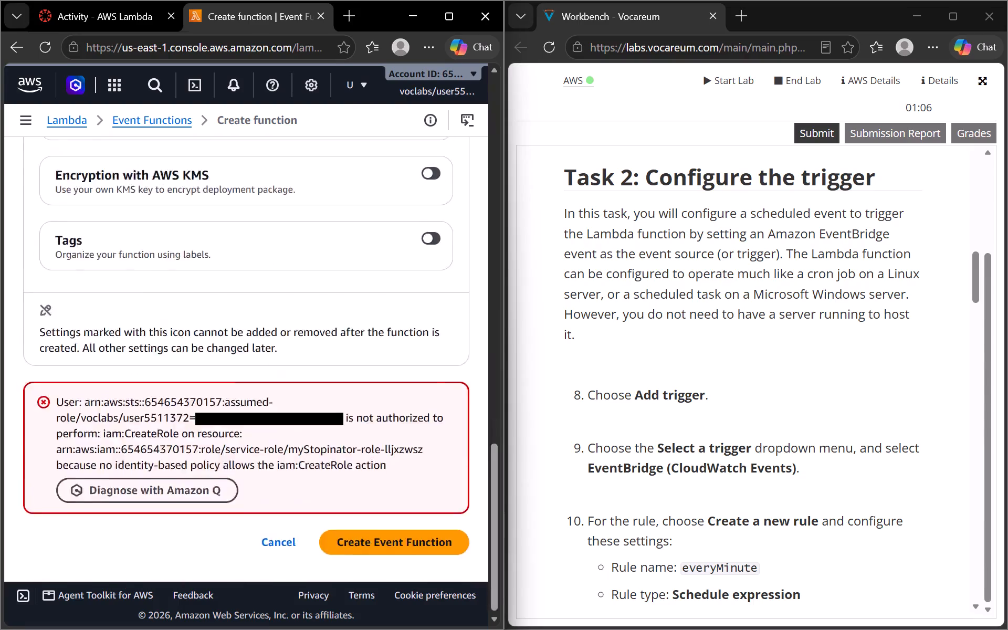
{"action": "scroll", "coordinate": [409, 151], "scroll_direction": "down", "scroll_amount": 3}
{"action": "scroll", "coordinate": [409, 151], "scroll_direction": "up", "scroll_amount": 2}
{"action": "scroll", "coordinate": [409, 151], "scroll_direction": "down", "scroll_amount": 5}
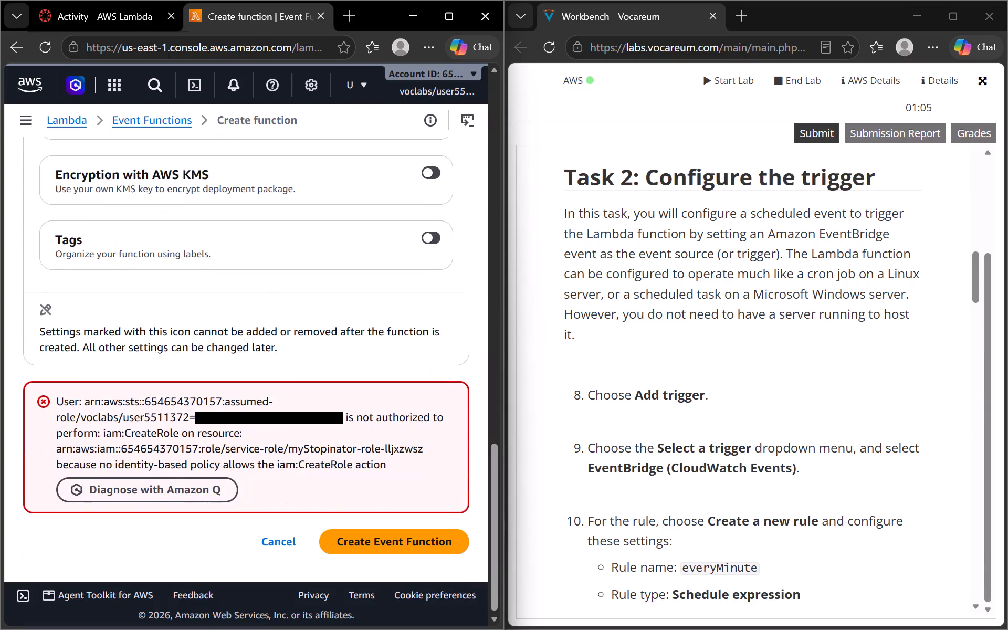
Read the lab instructions from Task 2 on configuring the trigger to Task 3 on configuring the Lambda function.
{"action": "scroll", "coordinate": [739, 208], "scroll_direction": "down", "scroll_amount": 4}
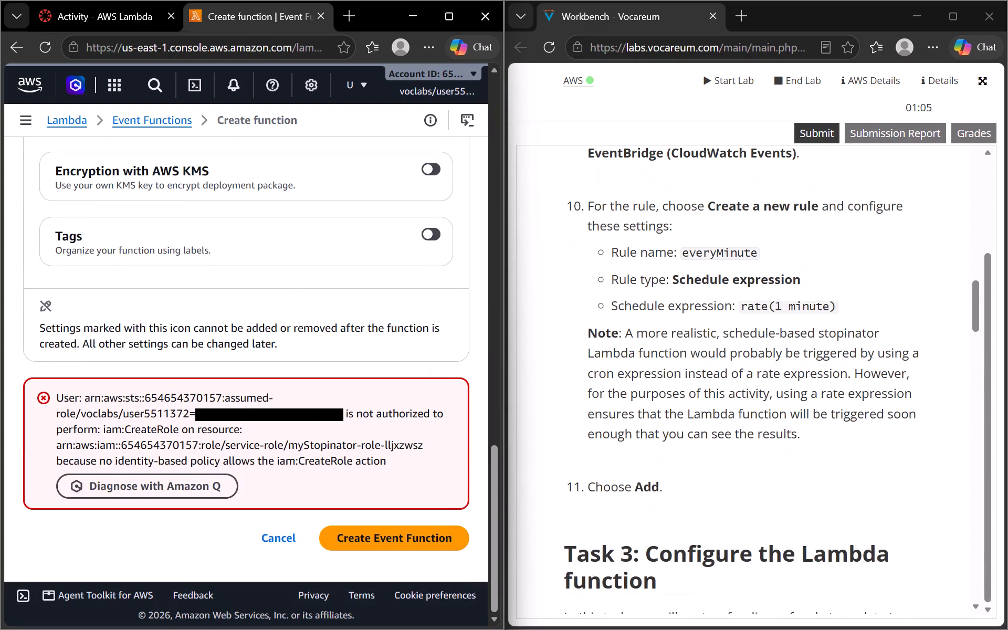
{"action": "scroll", "coordinate": [738, 213], "scroll_direction": "down", "scroll_amount": 3}
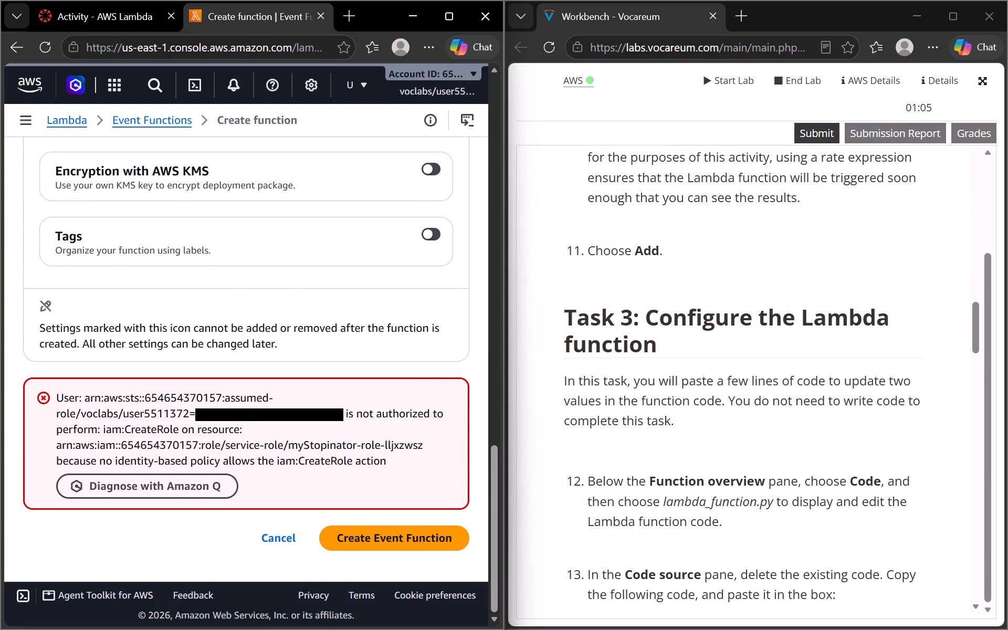
Recheck the Create function form from the security and networking settings back up to the runtime and function name, alongside the Task 3 instructions.
{"action": "scroll", "coordinate": [738, 213], "scroll_direction": "down", "scroll_amount": 1}
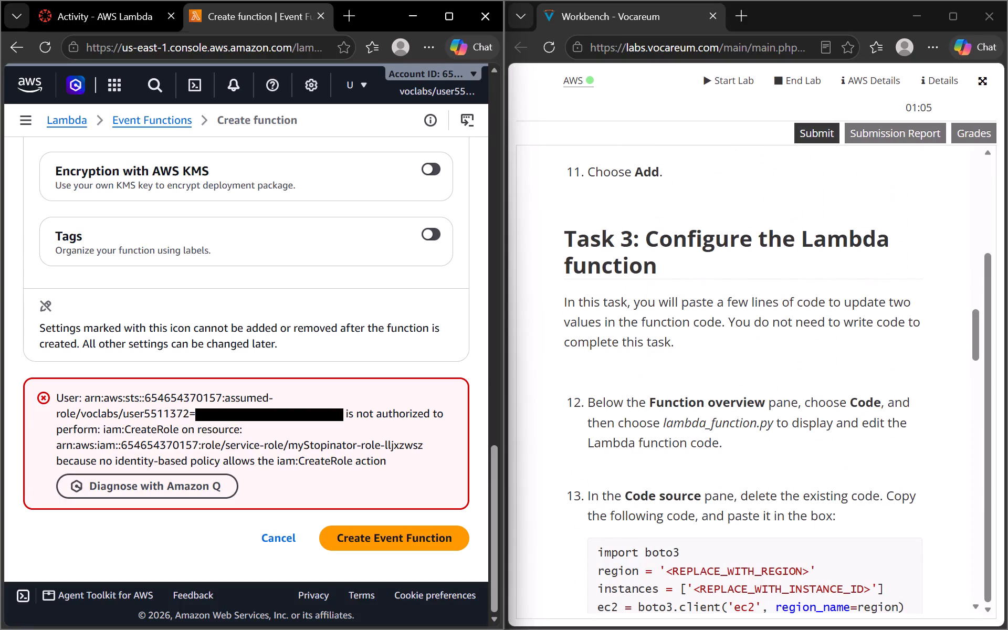
{"action": "scroll", "coordinate": [407, 339], "scroll_direction": "down", "scroll_amount": 3}
{"action": "scroll", "coordinate": [407, 339], "scroll_direction": "up", "scroll_amount": 7}
{"action": "scroll", "coordinate": [407, 339], "scroll_direction": "down", "scroll_amount": 6}
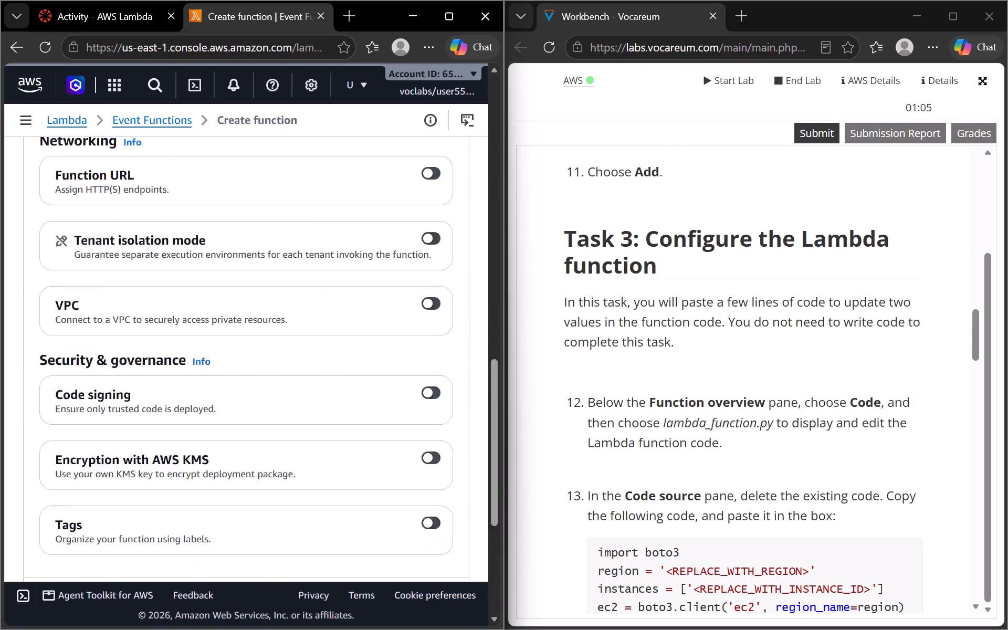
{"action": "scroll", "coordinate": [407, 339], "scroll_direction": "up", "scroll_amount": 4}
{"action": "scroll", "coordinate": [407, 339], "scroll_direction": "down", "scroll_amount": 3}
{"action": "scroll", "coordinate": [407, 339], "scroll_direction": "up", "scroll_amount": 3}
{"action": "scroll", "coordinate": [407, 339], "scroll_direction": "down", "scroll_amount": 3}
{"action": "scroll", "coordinate": [407, 339], "scroll_direction": "up", "scroll_amount": 3}
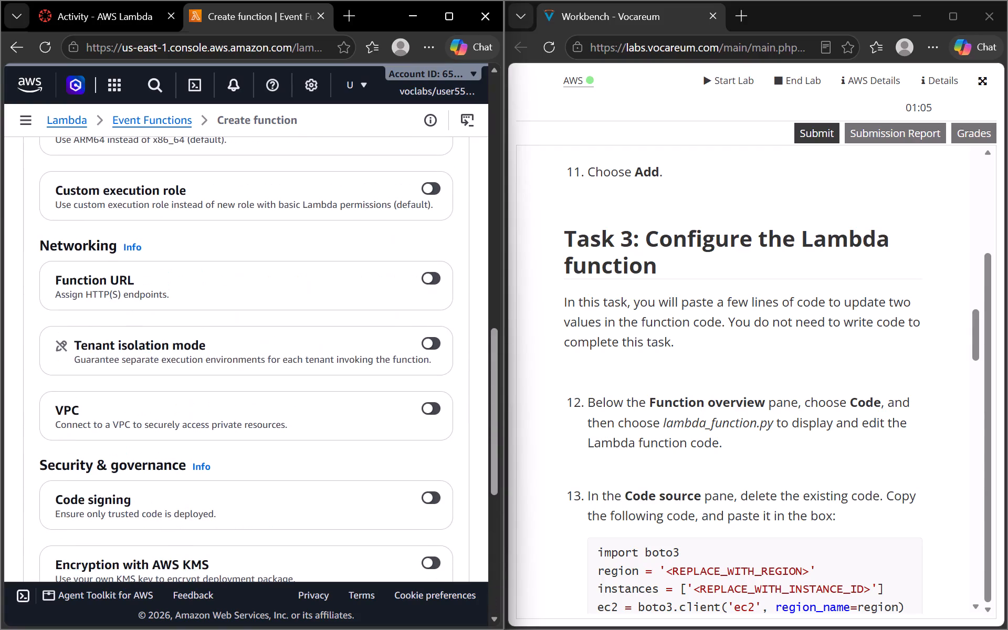
{"action": "scroll", "coordinate": [407, 328], "scroll_direction": "up", "scroll_amount": 7}
{"action": "scroll", "coordinate": [487, 0], "scroll_direction": "up", "scroll_amount": 1}
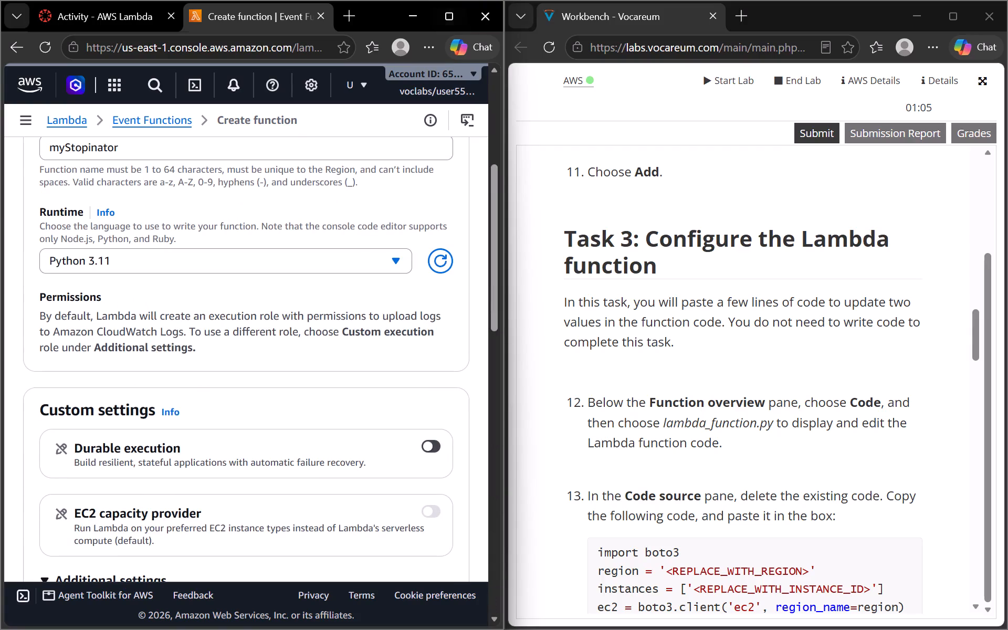
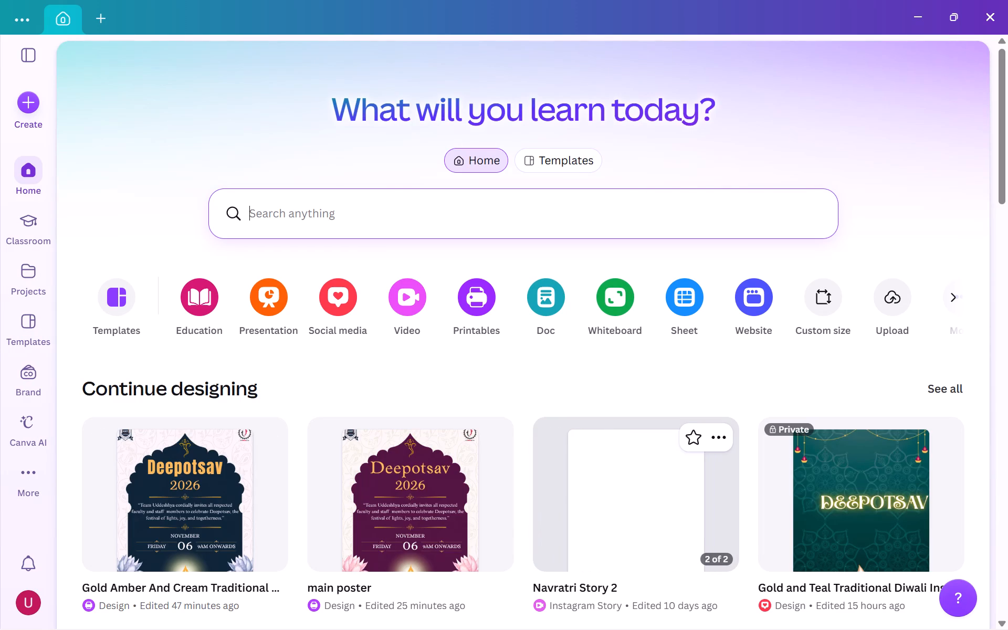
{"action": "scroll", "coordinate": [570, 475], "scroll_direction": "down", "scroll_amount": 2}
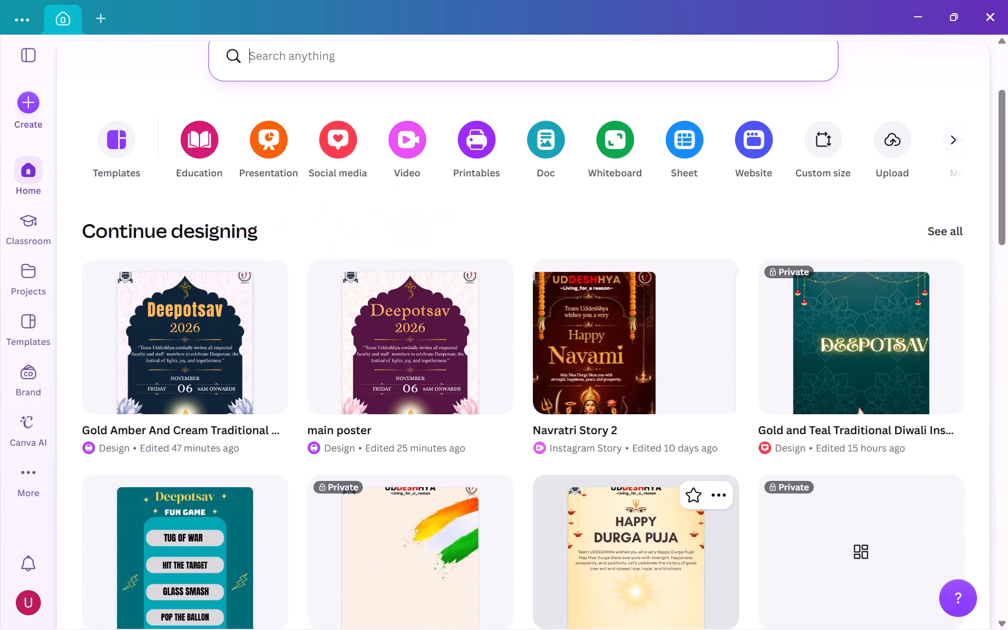
In Canva, open the teal Deepotsav Fun Game poster from the recent designs.
{"action": "left_click", "coordinate": [221, 523]}
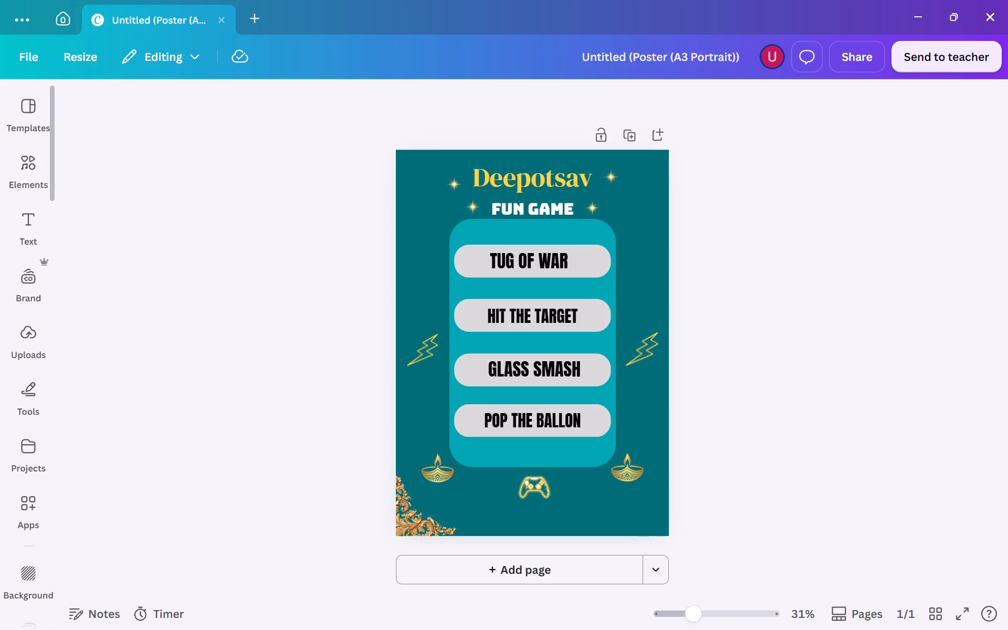
Open the untitled Instagram Story design with the tricolour brush strokes from the recent designs on the home page.
{"action": "left_click", "coordinate": [70, 22]}
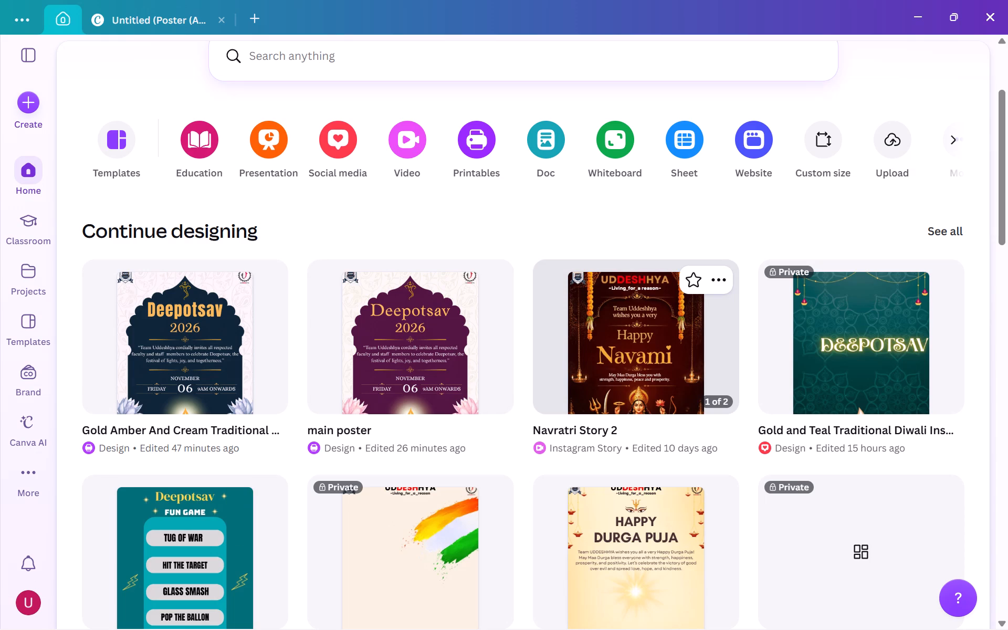
{"action": "scroll", "coordinate": [611, 345], "scroll_direction": "down", "scroll_amount": 3}
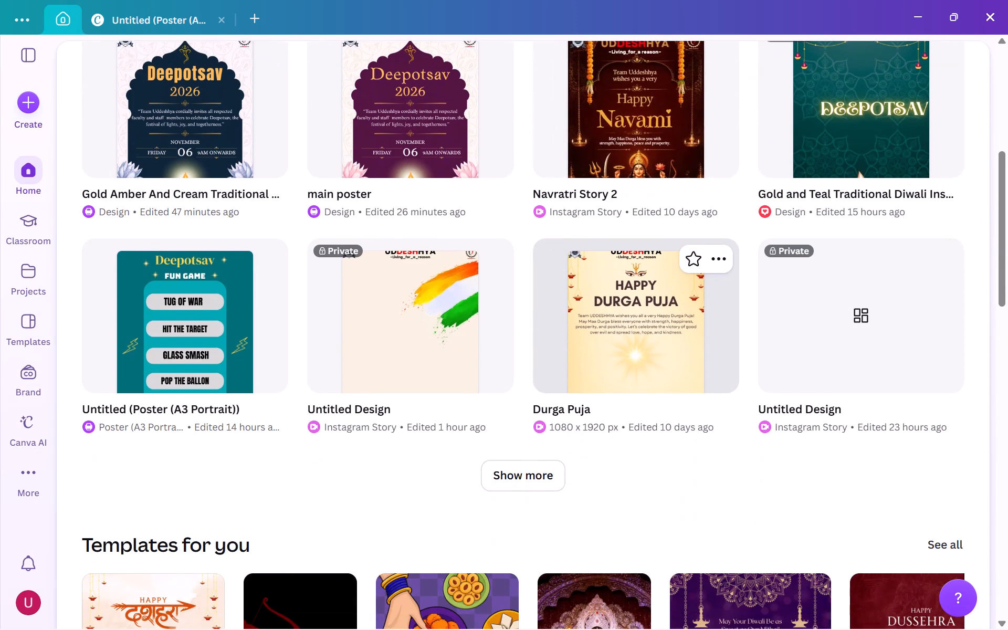
{"action": "scroll", "coordinate": [611, 345], "scroll_direction": "down", "scroll_amount": 2}
{"action": "scroll", "coordinate": [611, 345], "scroll_direction": "up", "scroll_amount": 1}
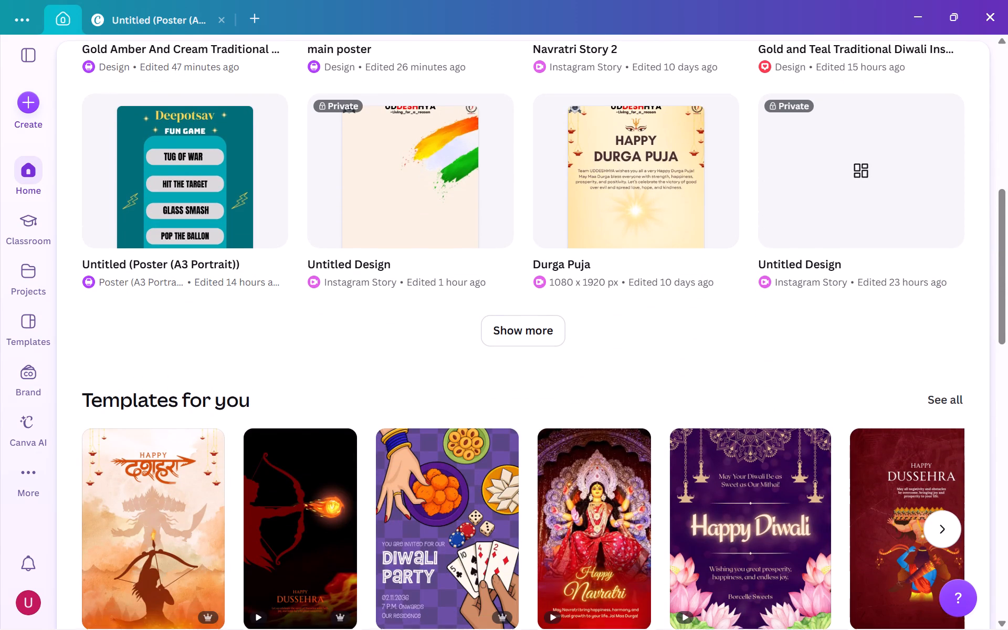
{"action": "scroll", "coordinate": [611, 345], "scroll_direction": "up", "scroll_amount": 1}
{"action": "left_click", "coordinate": [370, 281]}
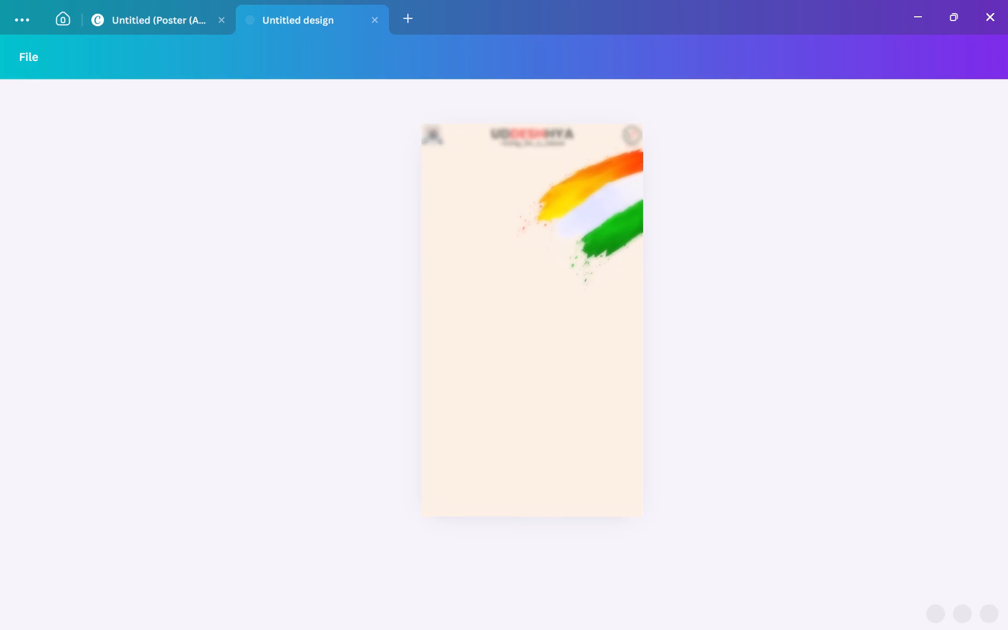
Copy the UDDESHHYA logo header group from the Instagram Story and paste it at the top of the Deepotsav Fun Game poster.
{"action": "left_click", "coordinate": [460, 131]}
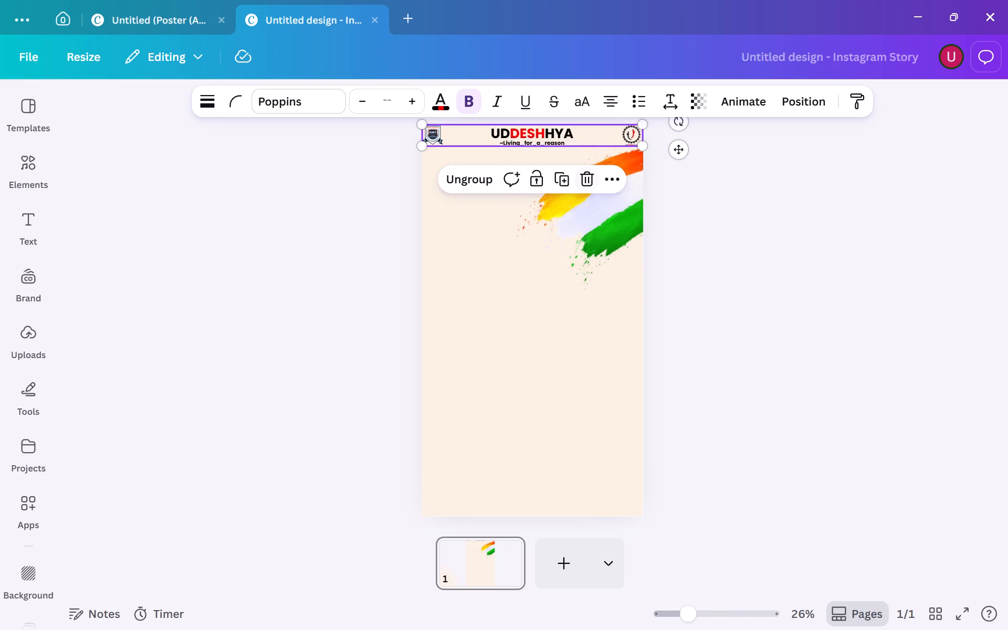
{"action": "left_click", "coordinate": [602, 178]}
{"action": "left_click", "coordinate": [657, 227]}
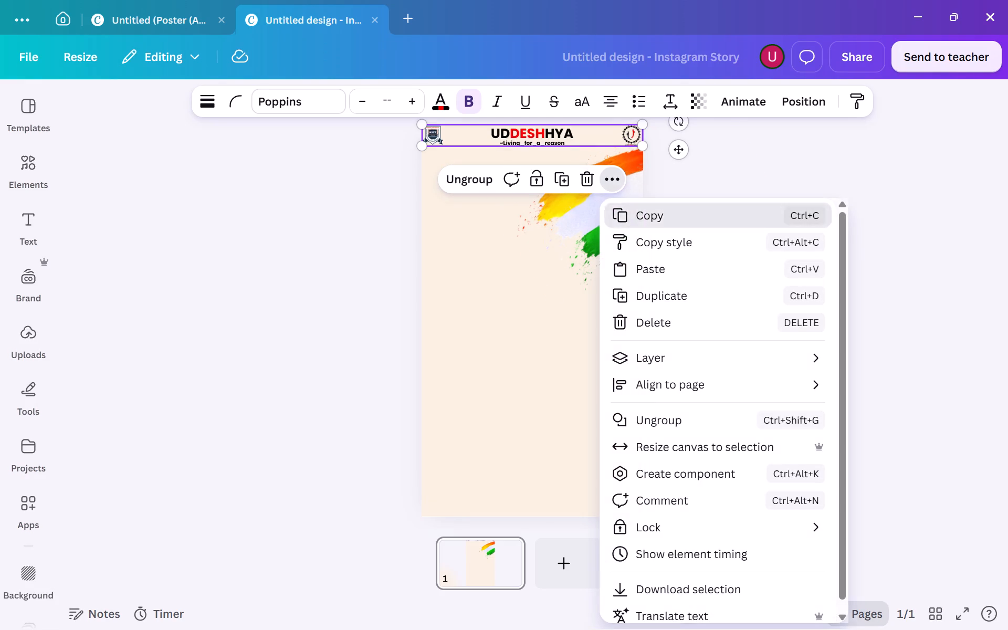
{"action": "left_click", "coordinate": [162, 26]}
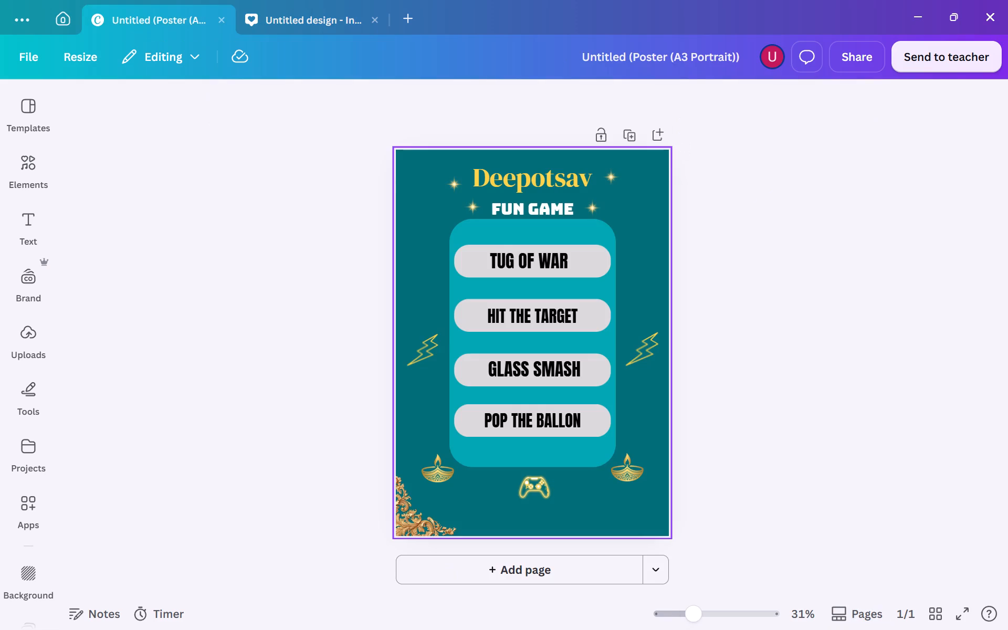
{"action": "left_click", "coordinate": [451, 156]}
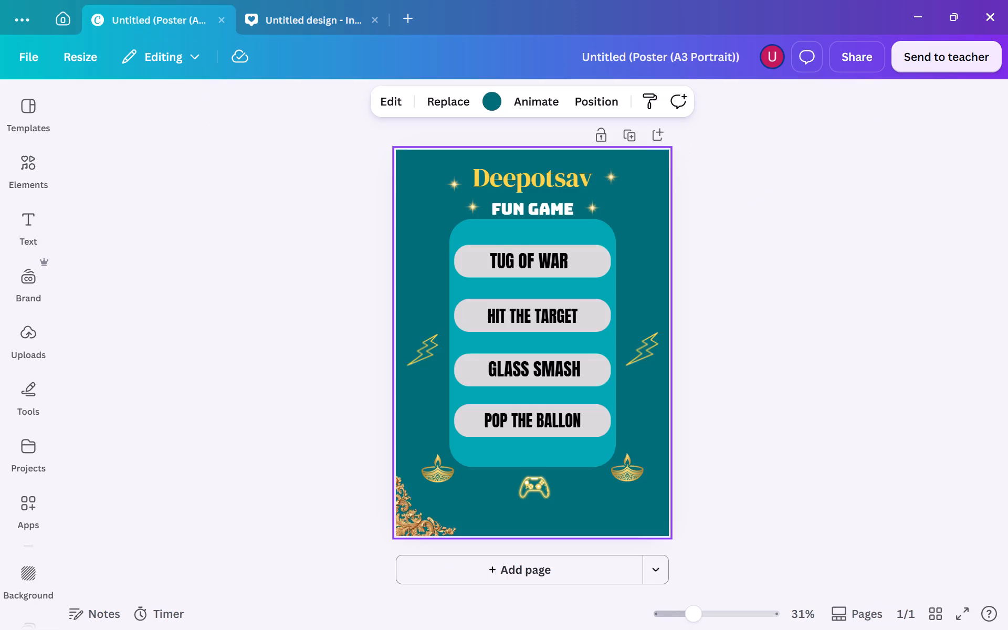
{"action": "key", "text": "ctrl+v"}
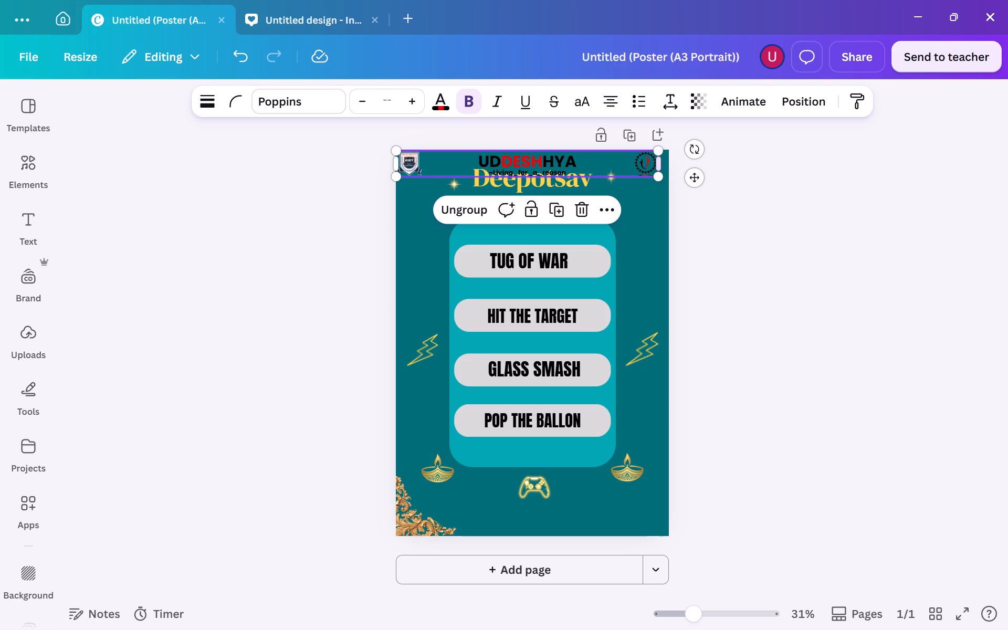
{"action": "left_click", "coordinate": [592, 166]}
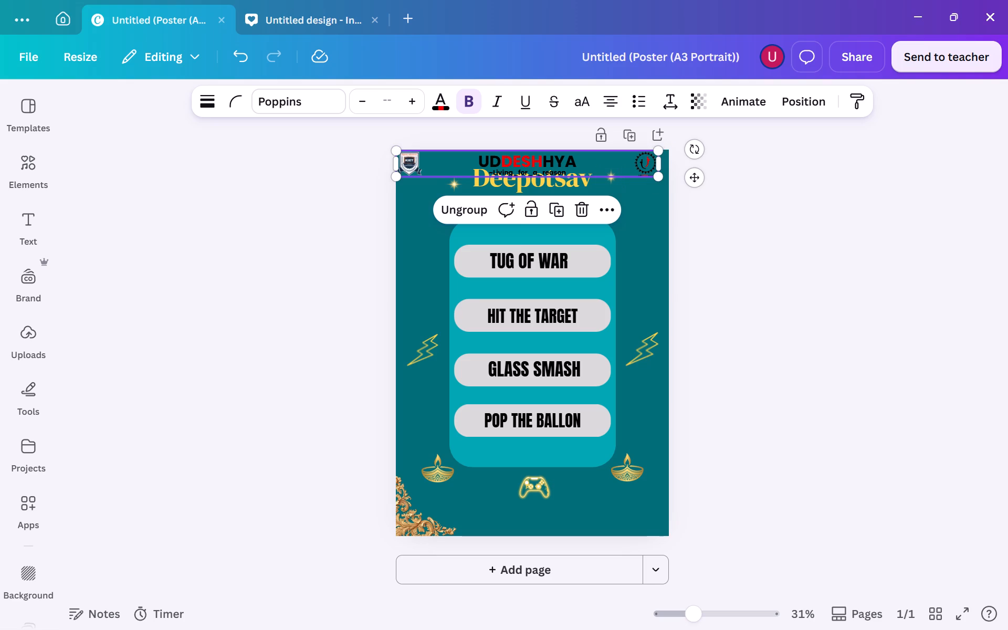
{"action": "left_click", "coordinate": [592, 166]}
Delete the grouped UDDESHHYA header with its logos that overlaps the Deepotsav title on the poster.
{"action": "left_click", "coordinate": [590, 214]}
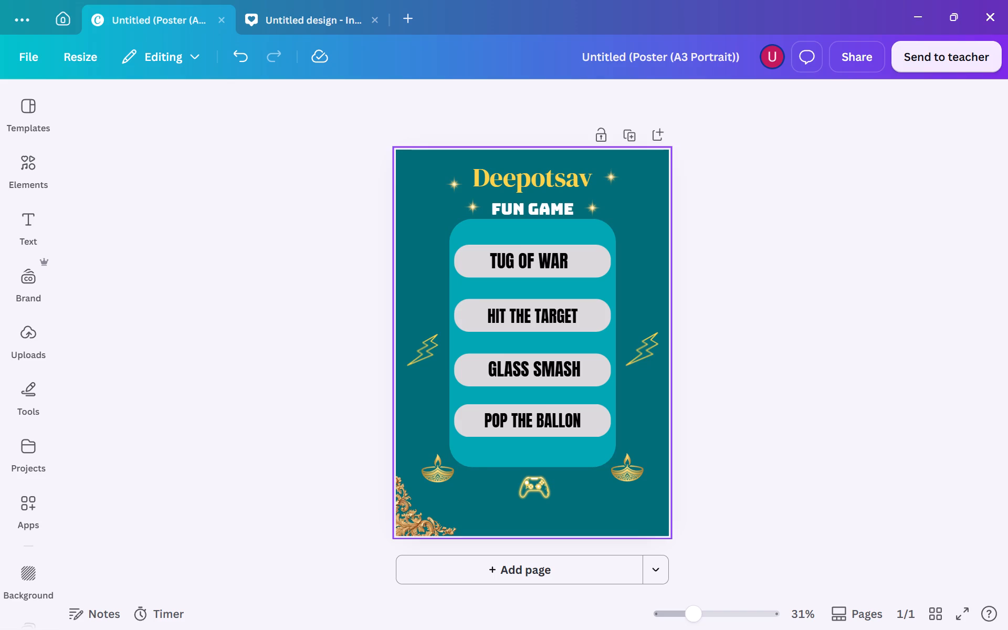
{"action": "left_click", "coordinate": [721, 222]}
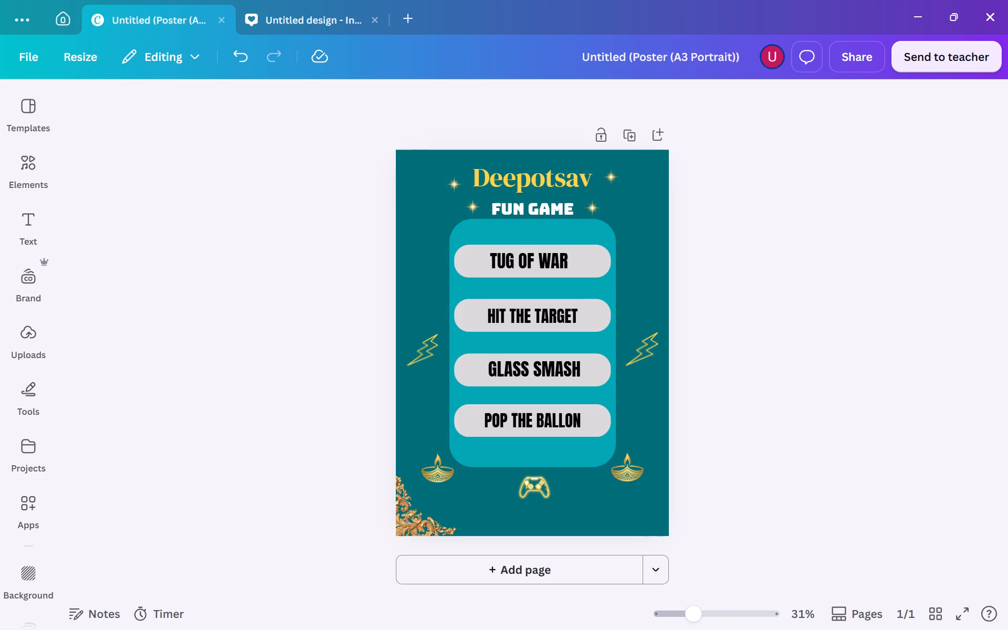
Browse the full set of recommended graphics in the elements library for decorations suited to the Fun Game poster.
{"action": "left_click", "coordinate": [31, 186]}
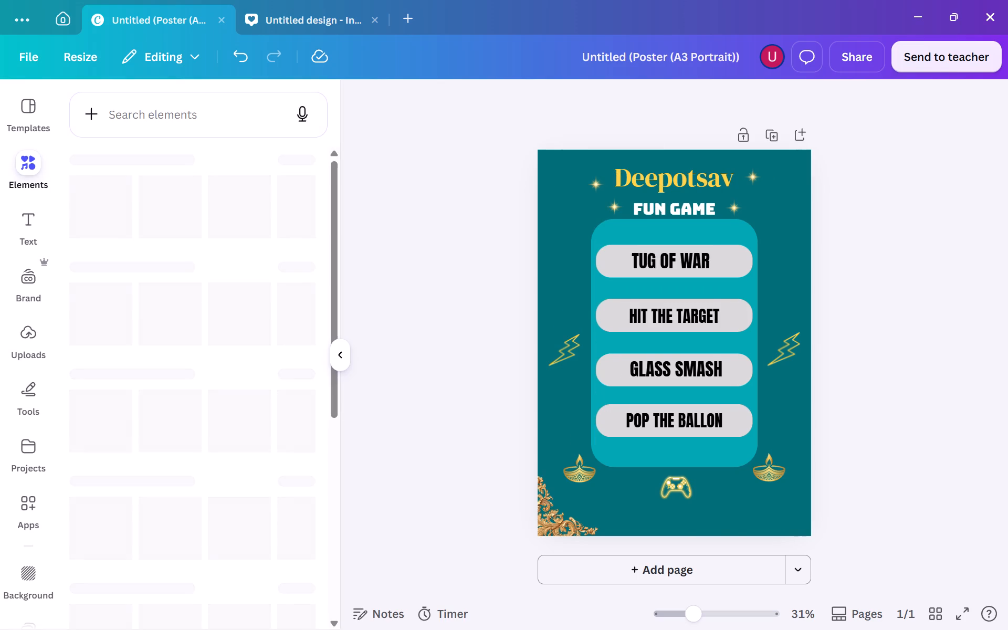
{"action": "left_click", "coordinate": [159, 129]}
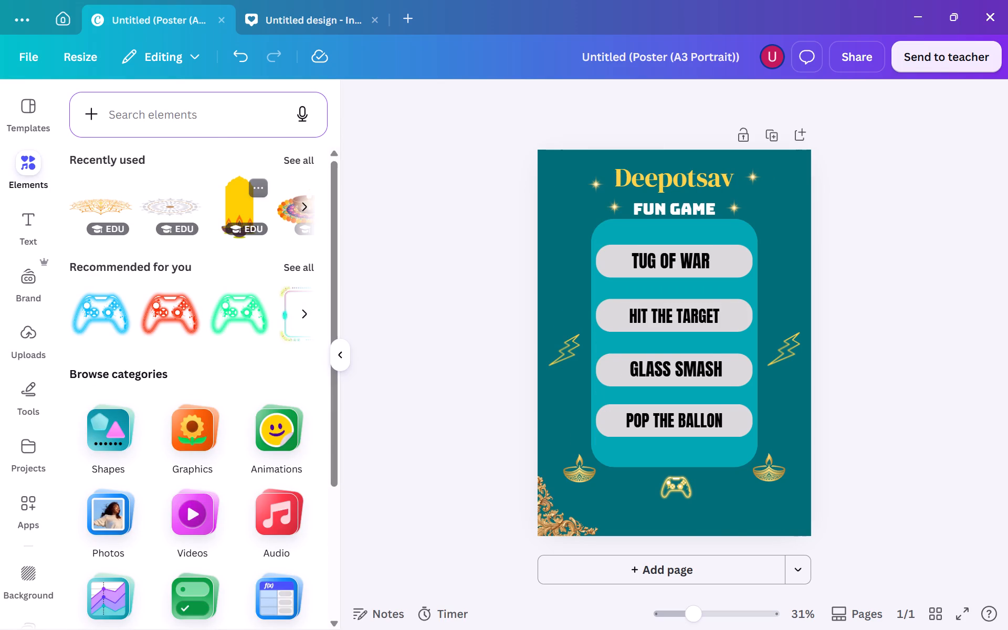
{"action": "scroll", "coordinate": [237, 191], "scroll_direction": "down", "scroll_amount": 1}
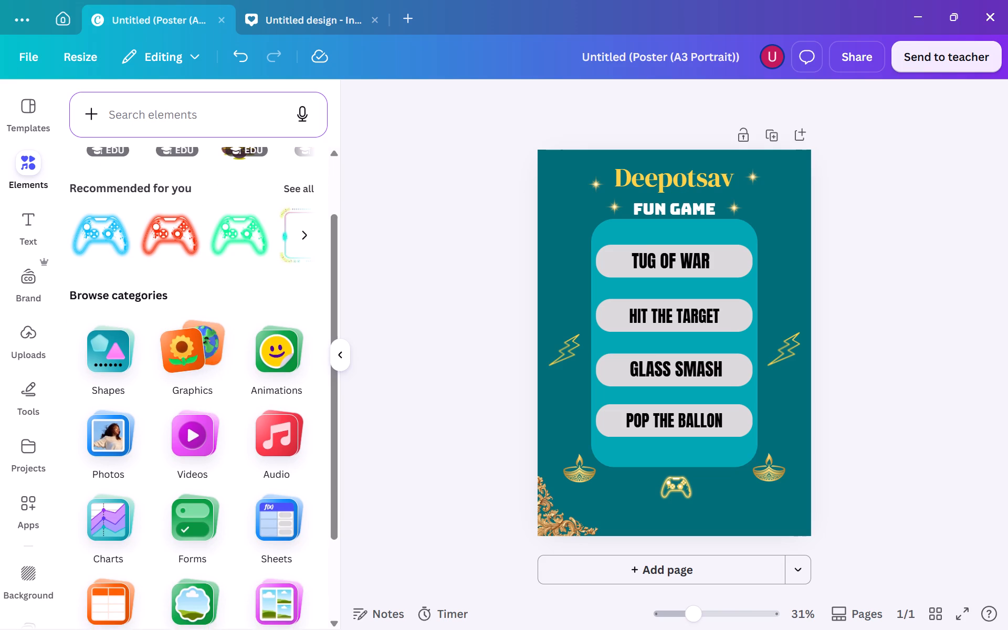
{"action": "left_click", "coordinate": [192, 327]}
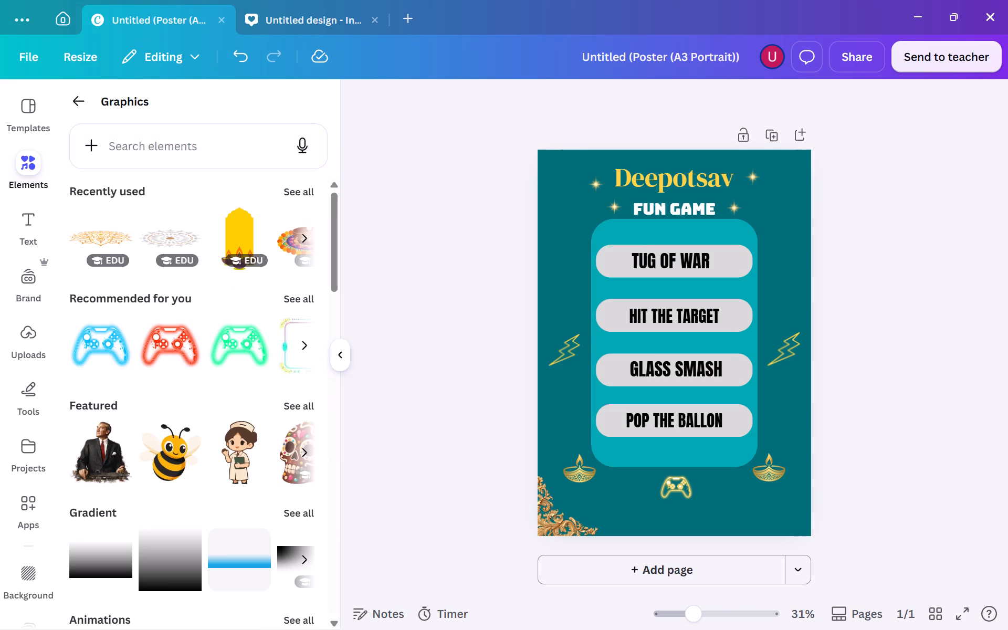
{"action": "left_click", "coordinate": [310, 296]}
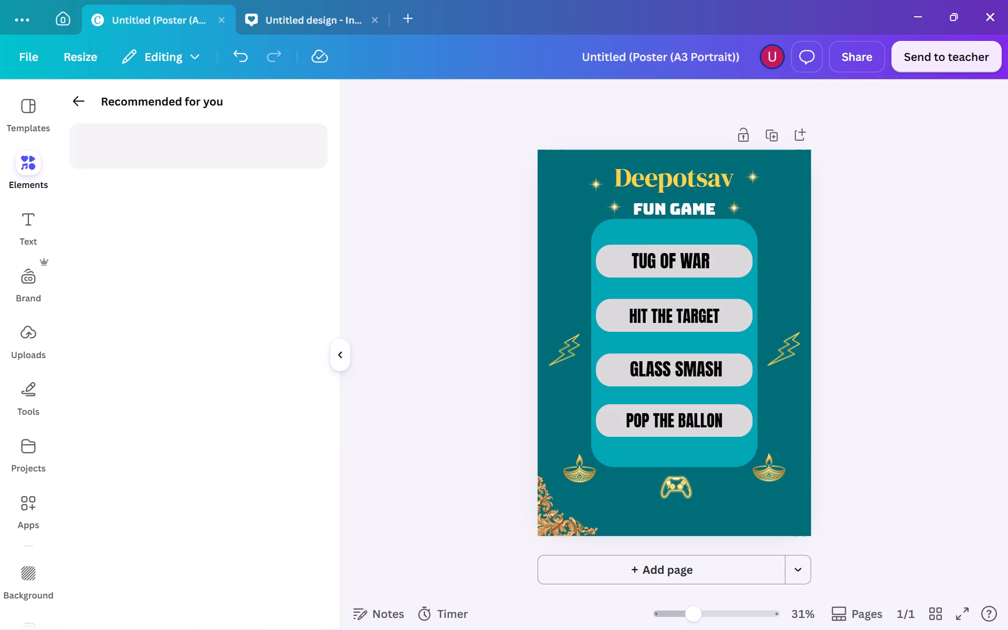
{"action": "scroll", "coordinate": [295, 278], "scroll_direction": "down", "scroll_amount": 2}
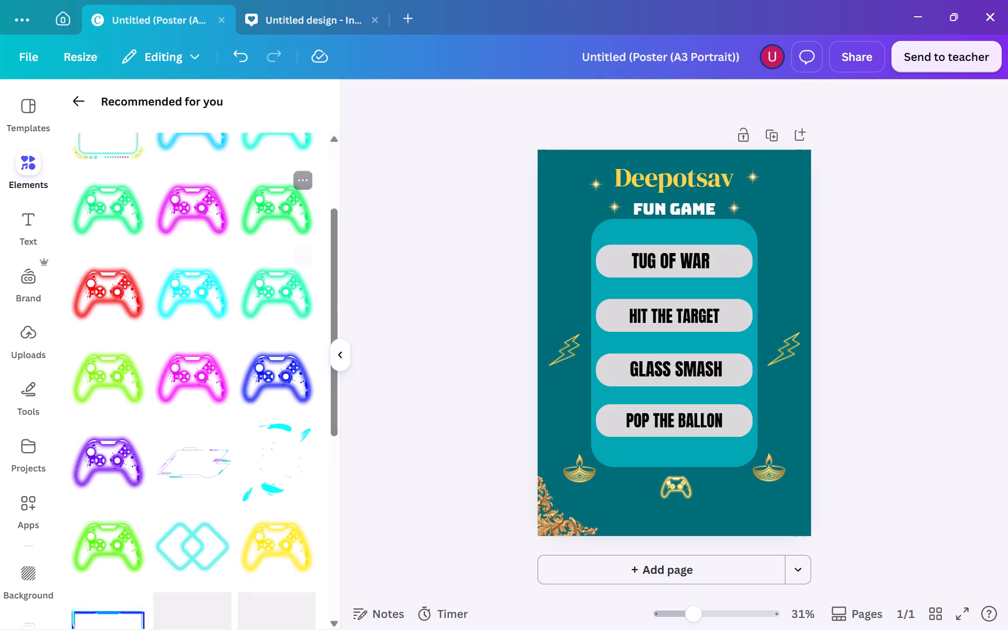
{"action": "scroll", "coordinate": [295, 278], "scroll_direction": "down", "scroll_amount": 3}
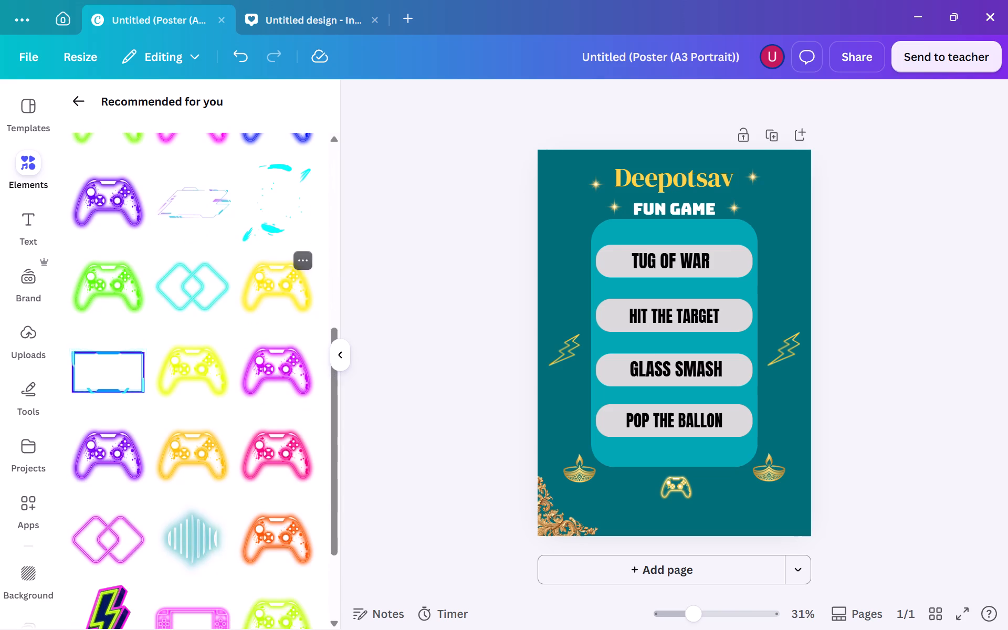
{"action": "scroll", "coordinate": [295, 278], "scroll_direction": "down", "scroll_amount": 3}
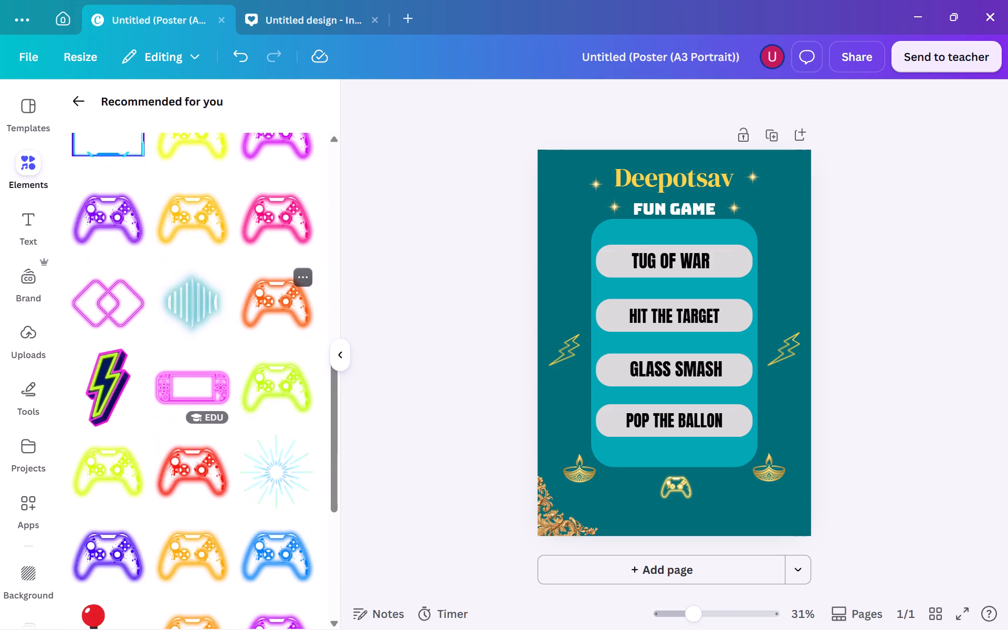
{"action": "scroll", "coordinate": [295, 278], "scroll_direction": "down", "scroll_amount": 4}
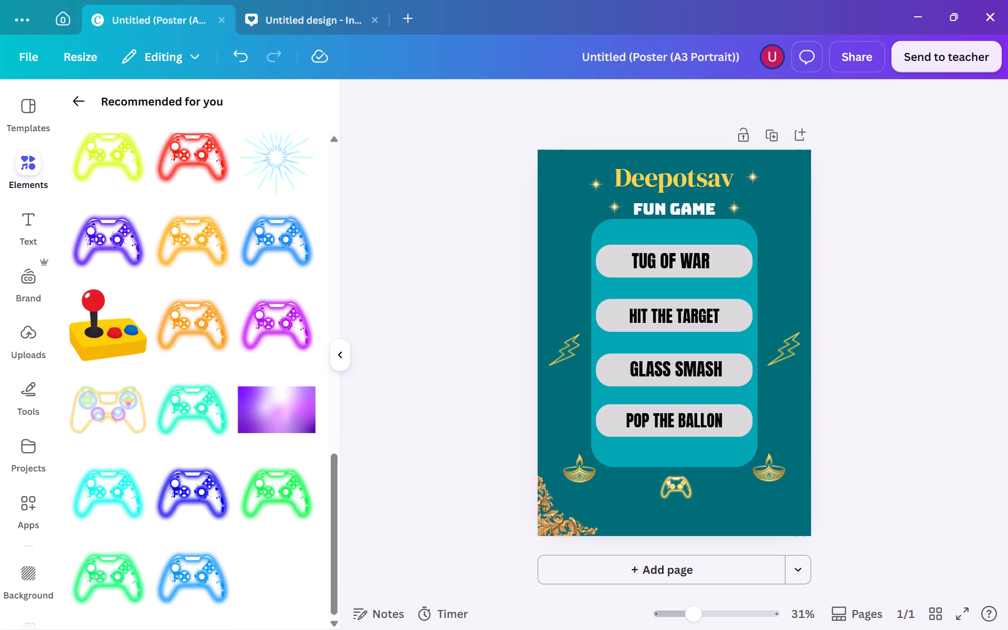
{"action": "left_click", "coordinate": [412, 239]}
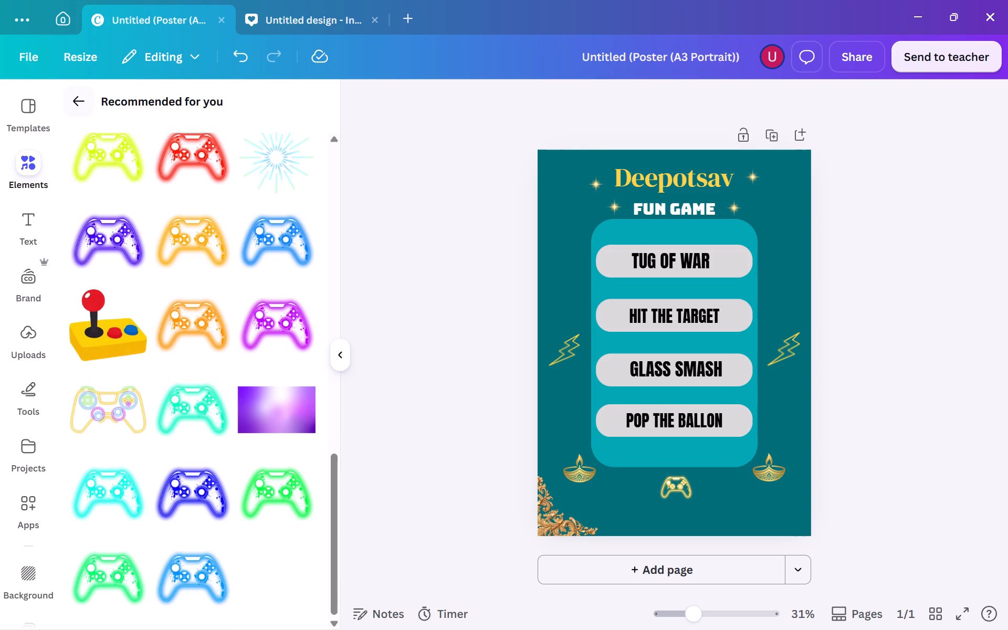
{"action": "left_click", "coordinate": [89, 98]}
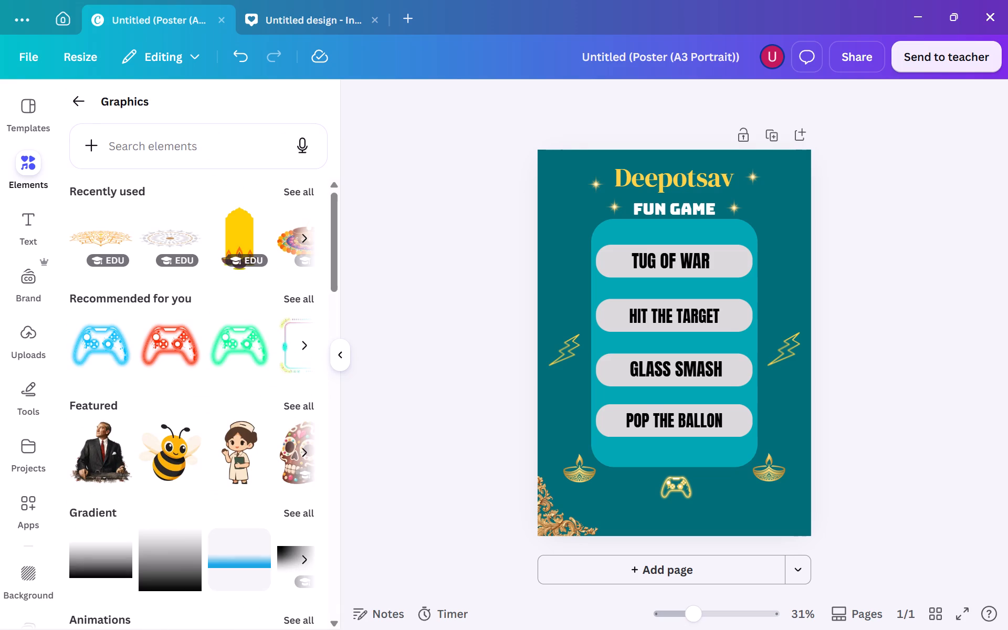
Look through the graphics collections, from Featured and Gradient down to Icons and Organic Rainbows, for a suitable decoration.
{"action": "left_click", "coordinate": [453, 127]}
{"action": "scroll", "coordinate": [507, 206], "scroll_direction": "down", "scroll_amount": 1}
{"action": "scroll", "coordinate": [201, 409], "scroll_direction": "down", "scroll_amount": 2}
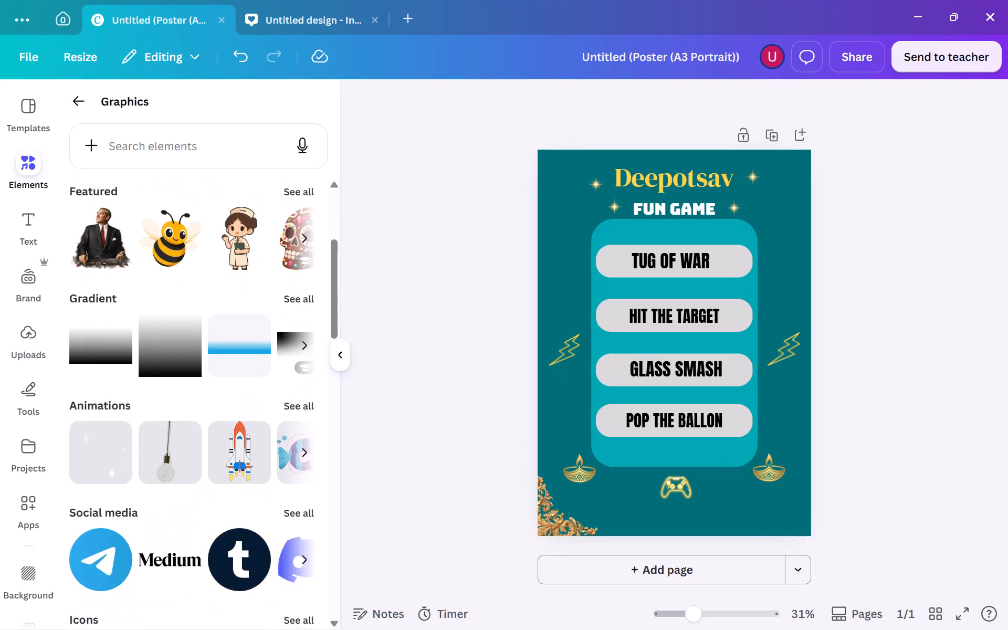
{"action": "scroll", "coordinate": [201, 409], "scroll_direction": "down", "scroll_amount": 2}
{"action": "scroll", "coordinate": [201, 409], "scroll_direction": "up", "scroll_amount": 4}
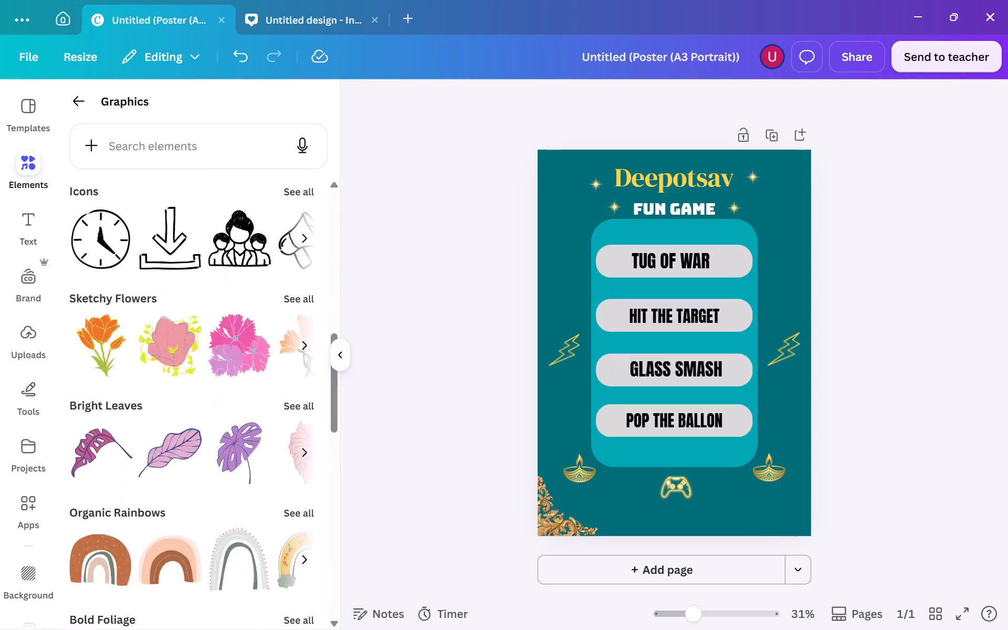
{"action": "scroll", "coordinate": [201, 409], "scroll_direction": "up", "scroll_amount": 4}
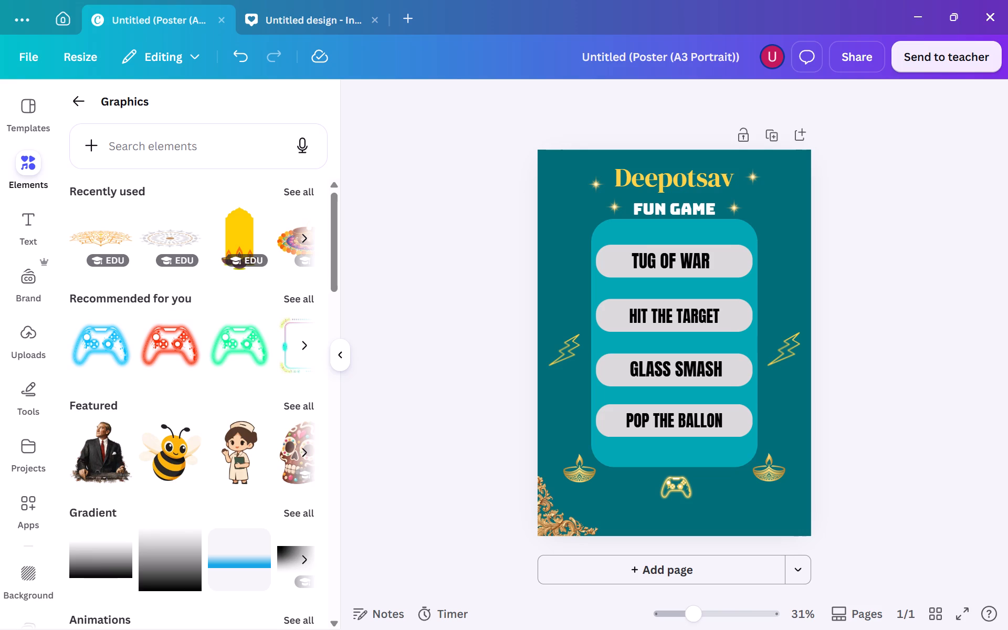
Shrink the lightning bolt on the poster's left side and shift it slightly up and towards the teal panel.
{"action": "left_click", "coordinate": [563, 350]}
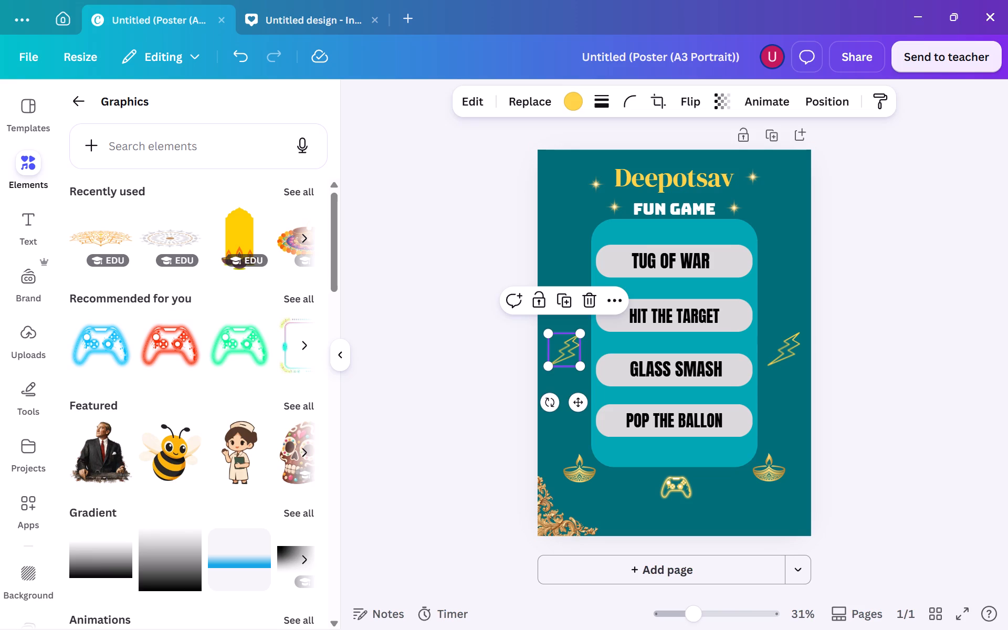
{"action": "left_click_drag", "start_coordinate": [579, 334], "coordinate": [572, 338]}
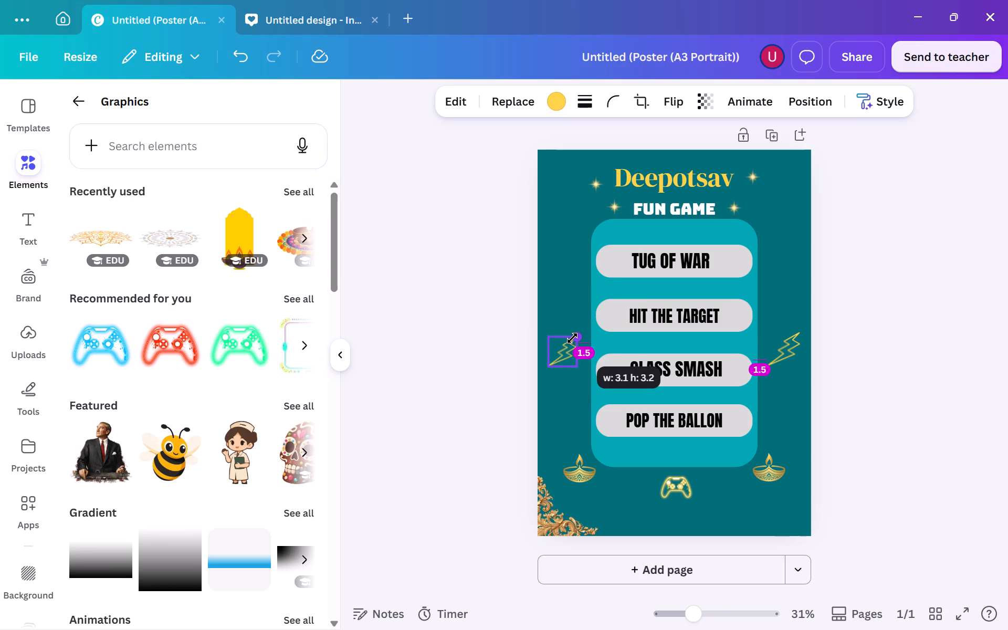
{"action": "left_click_drag", "start_coordinate": [572, 338], "coordinate": [571, 340]}
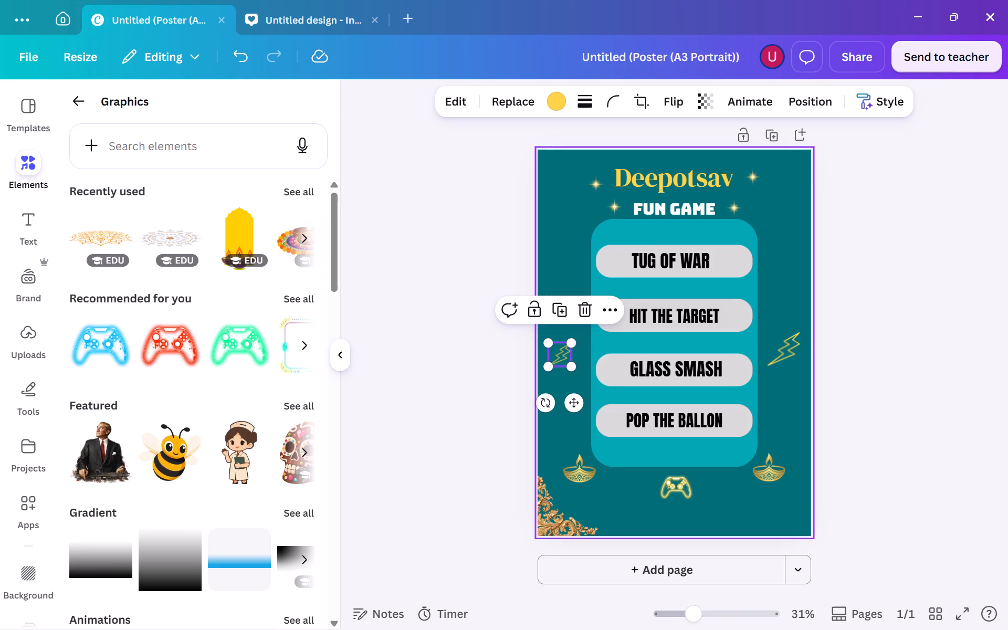
{"action": "left_click_drag", "start_coordinate": [571, 398], "coordinate": [574, 390]}
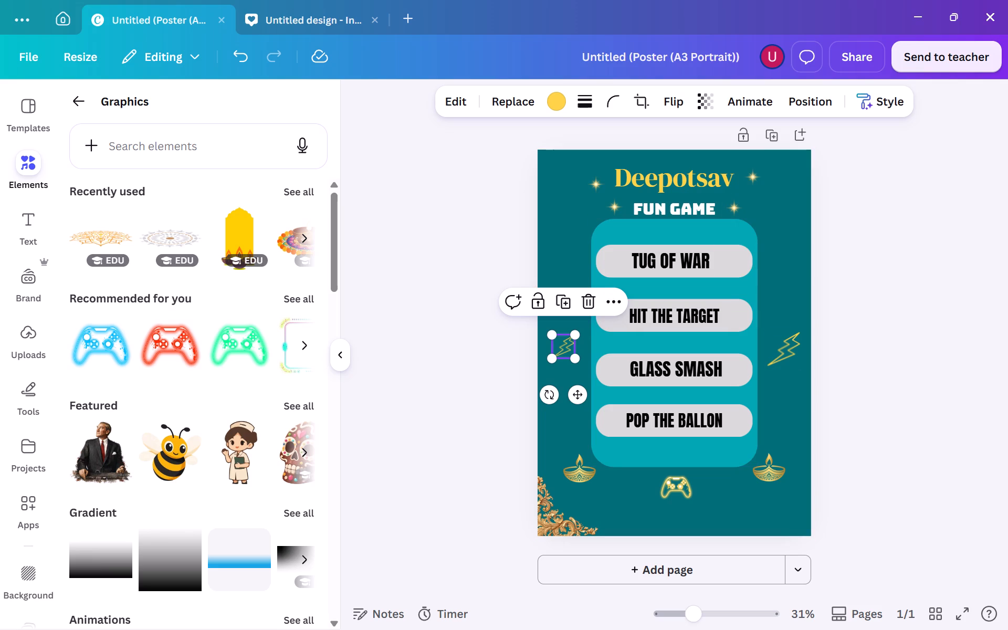
Delete the larger lightning bolt on the poster's right side.
{"action": "left_click", "coordinate": [796, 347]}
{"action": "left_click_drag", "start_coordinate": [799, 334], "coordinate": [799, 335]}
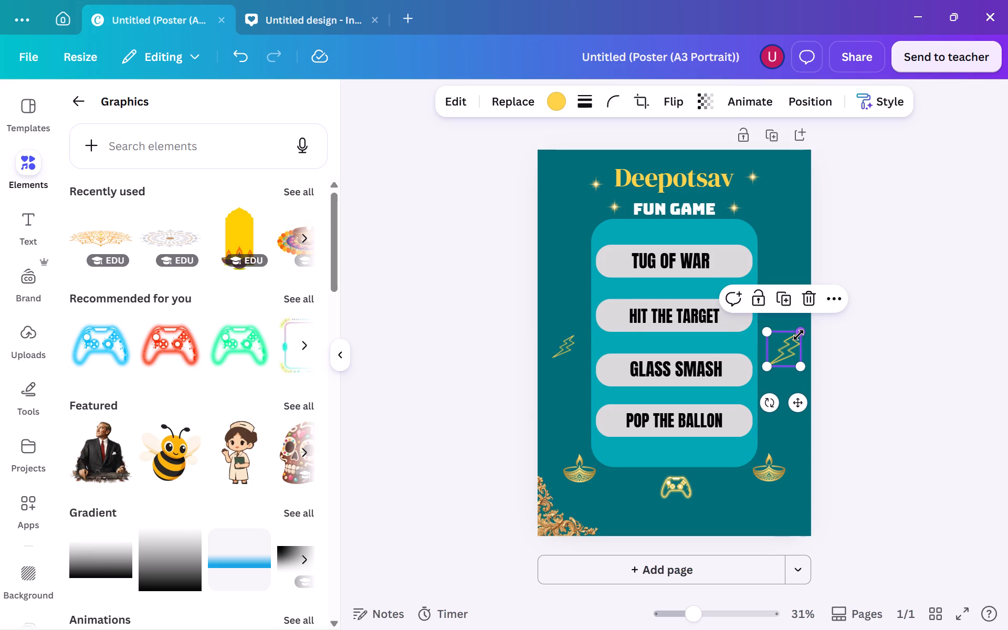
{"action": "left_click_drag", "start_coordinate": [799, 335], "coordinate": [790, 345]}
{"action": "left_click", "coordinate": [806, 313]}
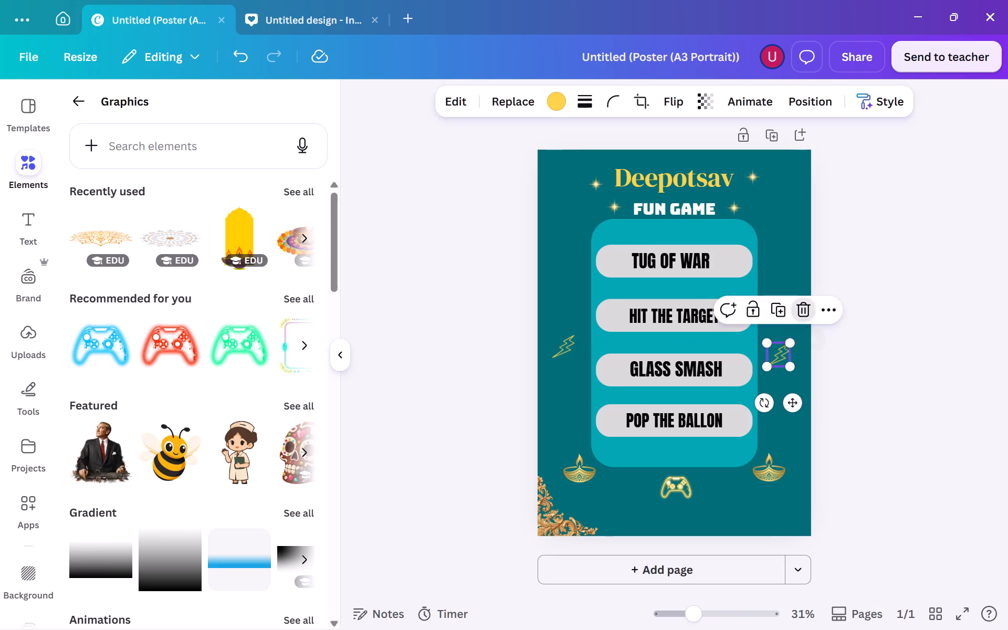
Copy the small left lightning bolt and place the duplicate on the poster's right side, level with the original.
{"action": "left_click", "coordinate": [571, 346]}
{"action": "left_click", "coordinate": [622, 301]}
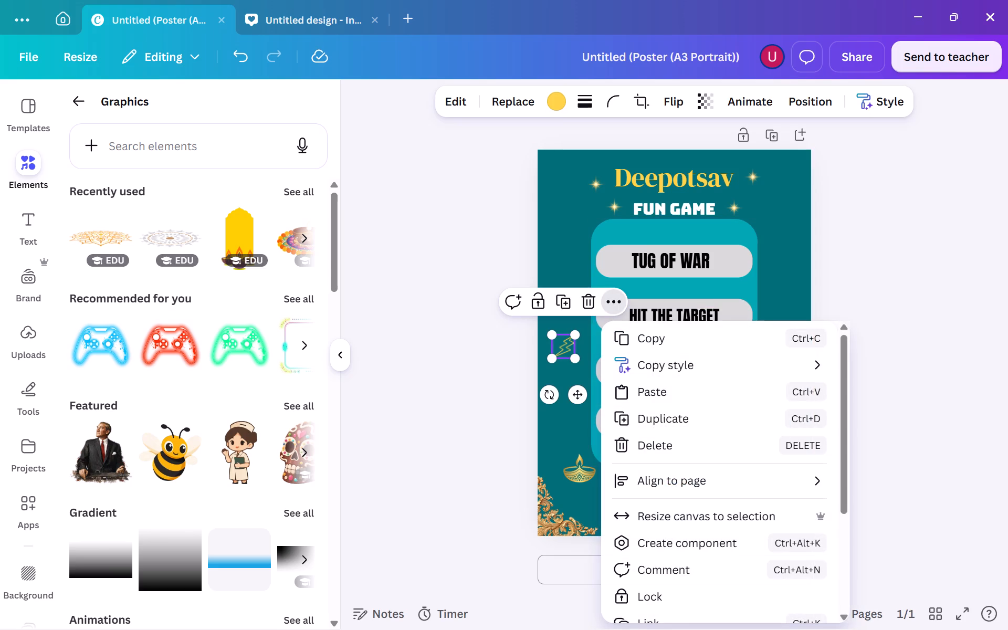
{"action": "left_click", "coordinate": [643, 334]}
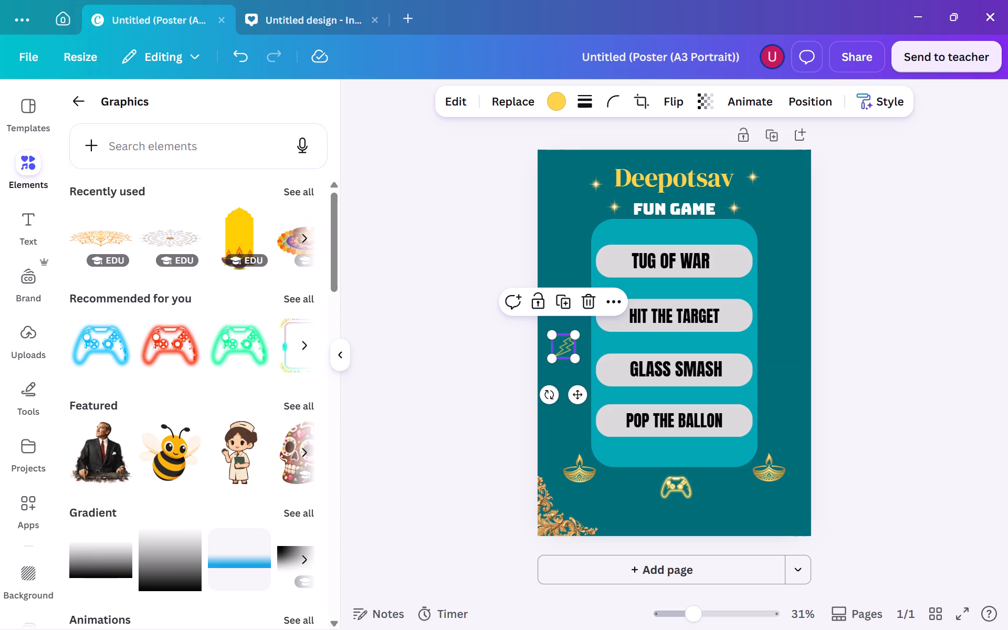
{"action": "key", "text": "ctrl+v"}
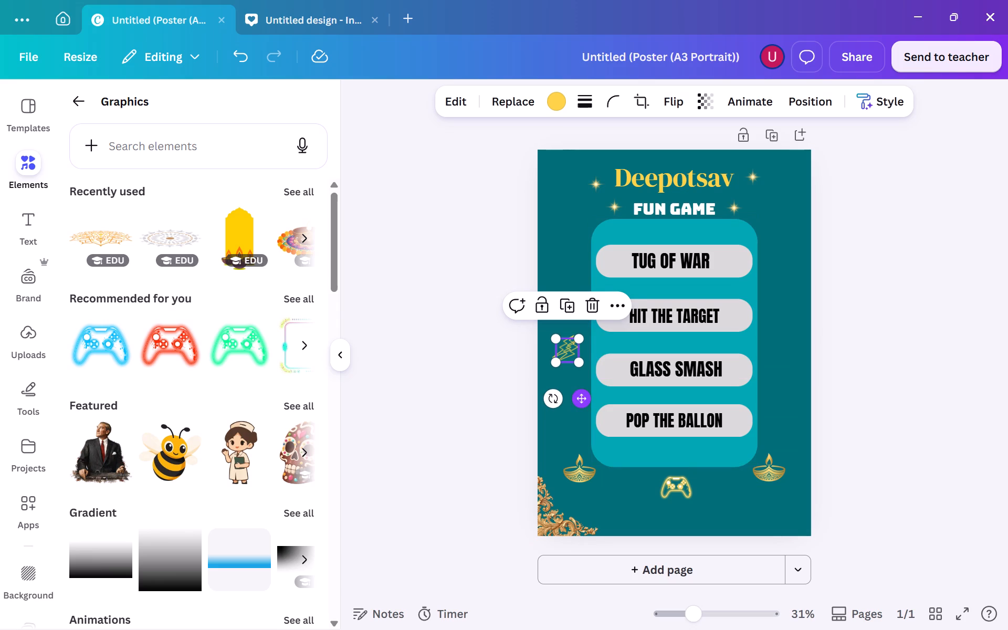
{"action": "left_click_drag", "start_coordinate": [582, 396], "coordinate": [793, 392]}
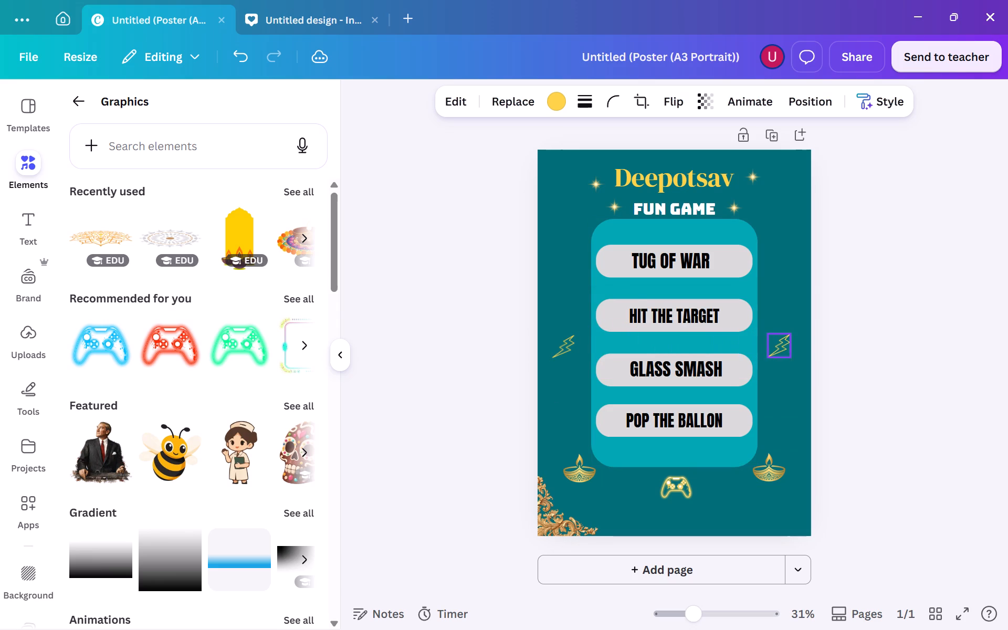
{"action": "left_click_drag", "start_coordinate": [793, 392], "coordinate": [792, 393]}
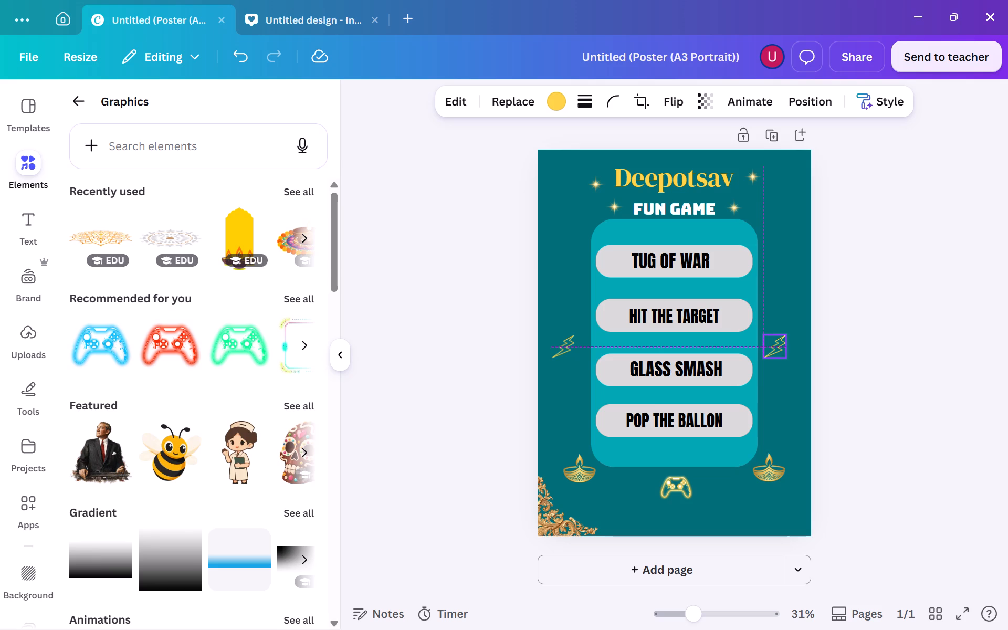
{"action": "left_click_drag", "start_coordinate": [792, 393], "coordinate": [787, 393]}
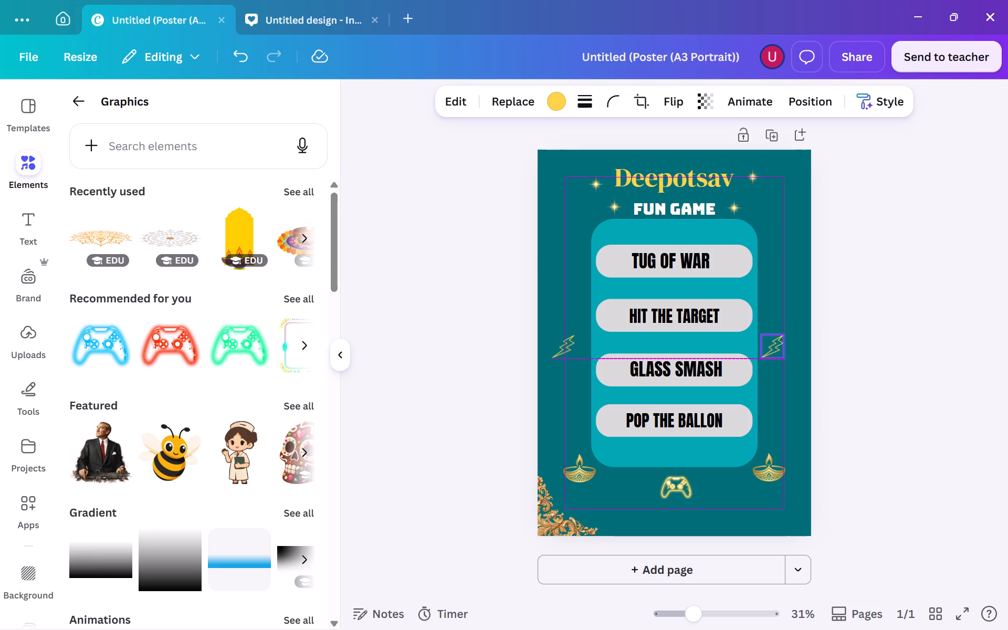
{"action": "left_click_drag", "start_coordinate": [787, 393], "coordinate": [796, 395]}
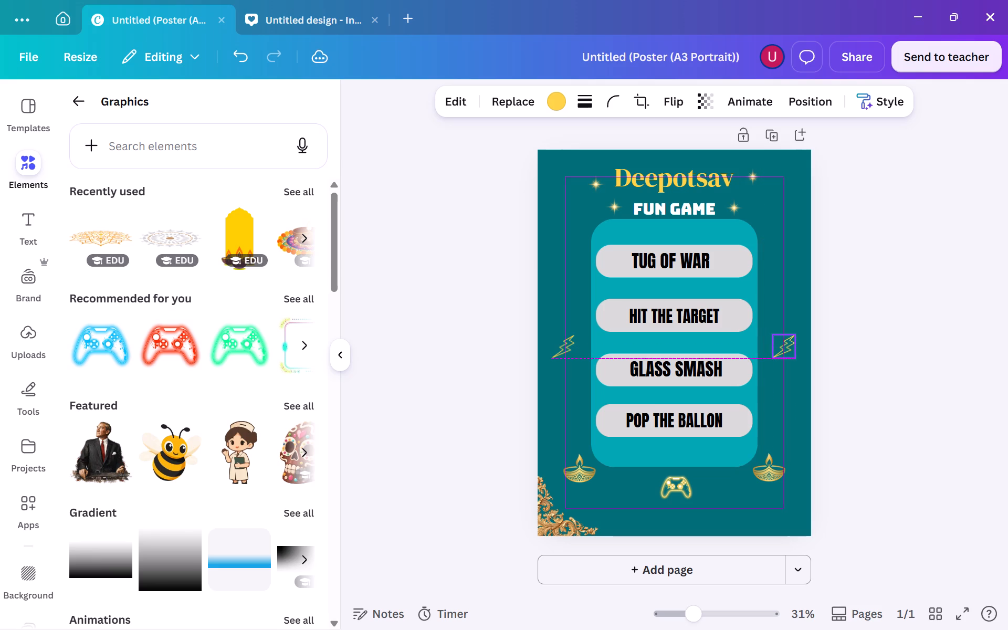
{"action": "left_click_drag", "start_coordinate": [796, 395], "coordinate": [796, 395]}
{"action": "left_click_drag", "start_coordinate": [796, 395], "coordinate": [794, 392]}
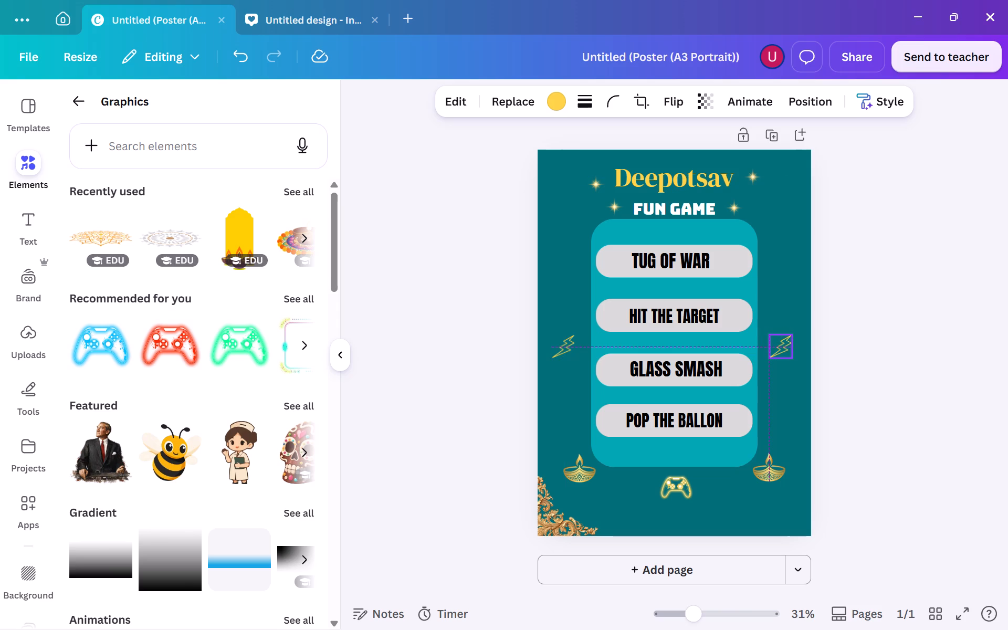
{"action": "left_click_drag", "start_coordinate": [794, 392], "coordinate": [795, 394]}
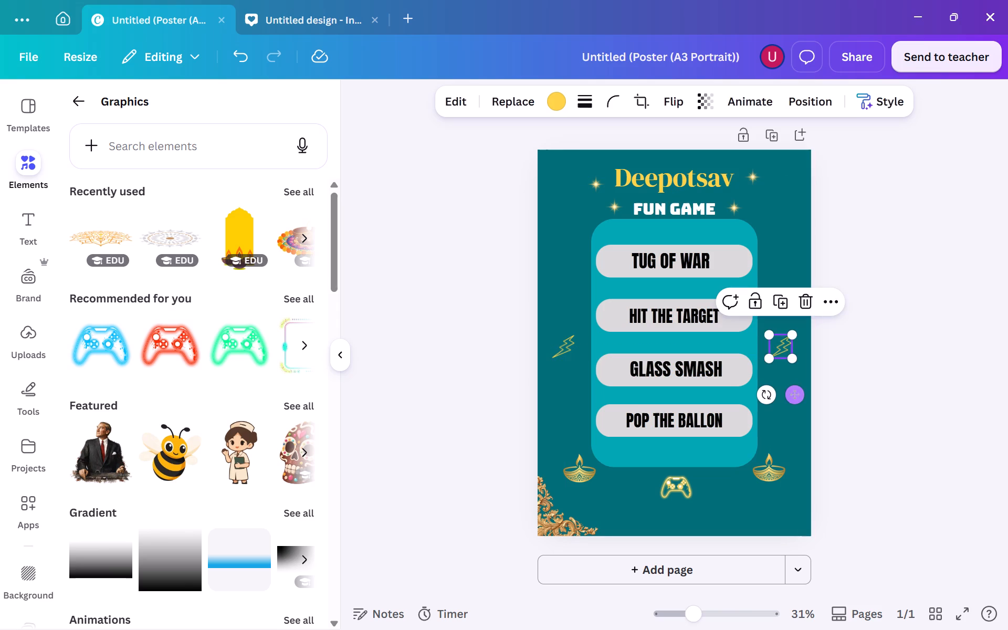
{"action": "left_click", "coordinate": [868, 346]}
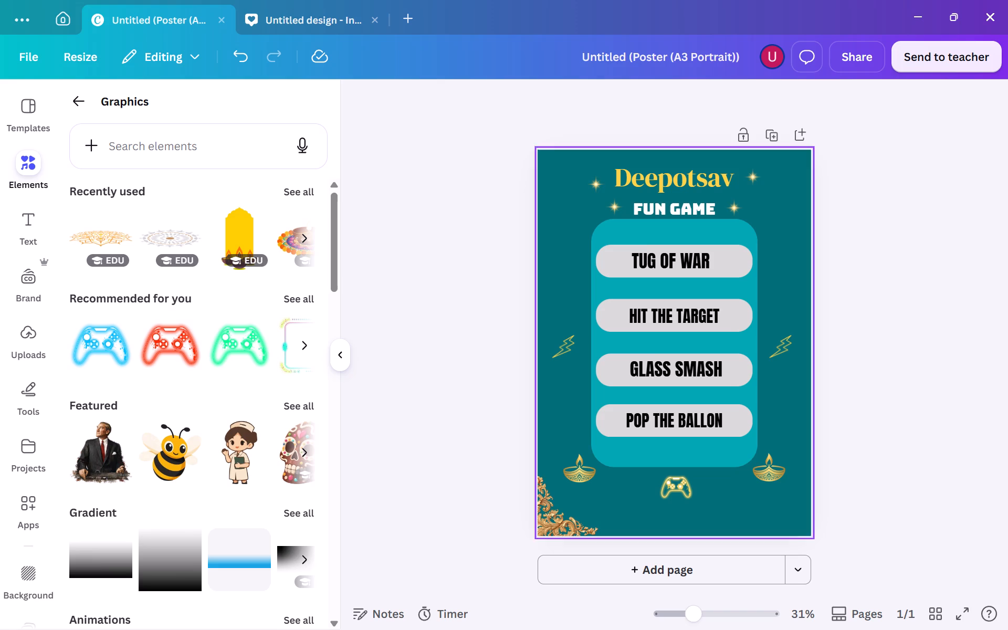
Shrink the golden floral ornament in the poster's bottom-left corner and fit it snugly into that corner.
{"action": "left_click_drag", "start_coordinate": [547, 528], "coordinate": [553, 523]}
{"action": "left_click", "coordinate": [827, 449]}
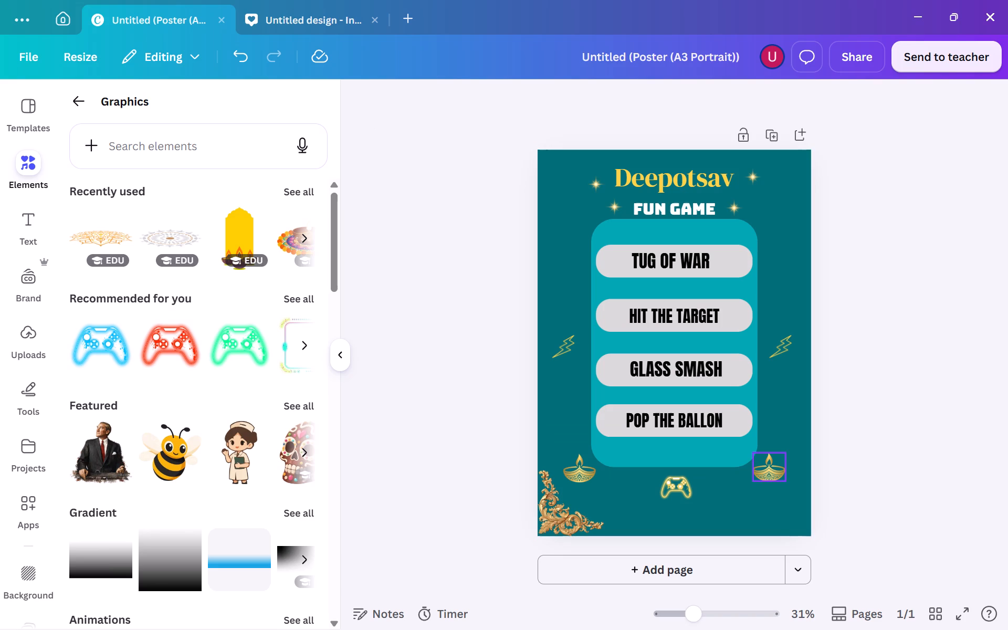
{"action": "left_click", "coordinate": [577, 512]}
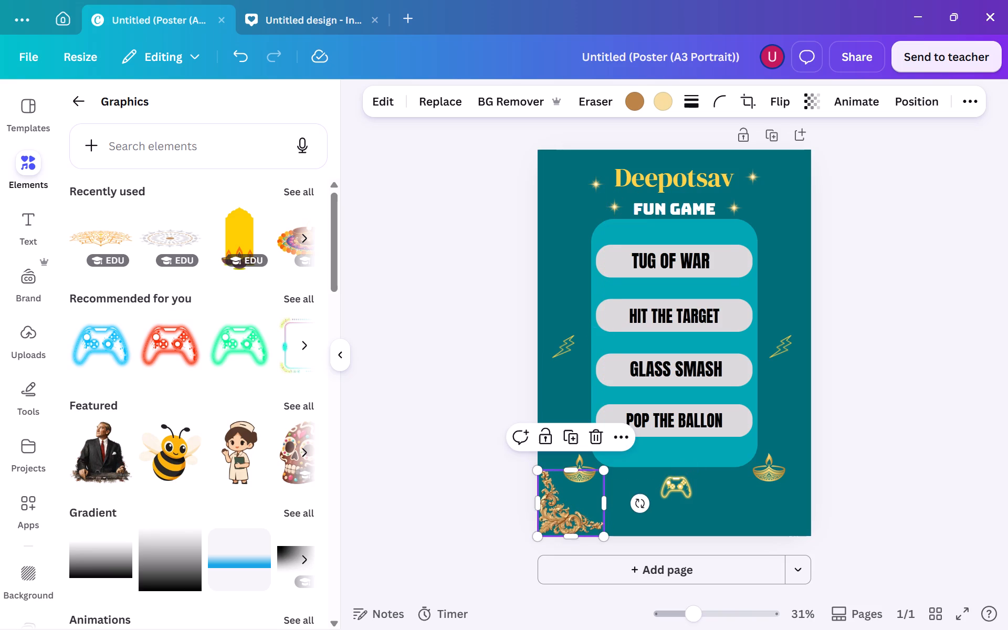
{"action": "left_click", "coordinate": [917, 422]}
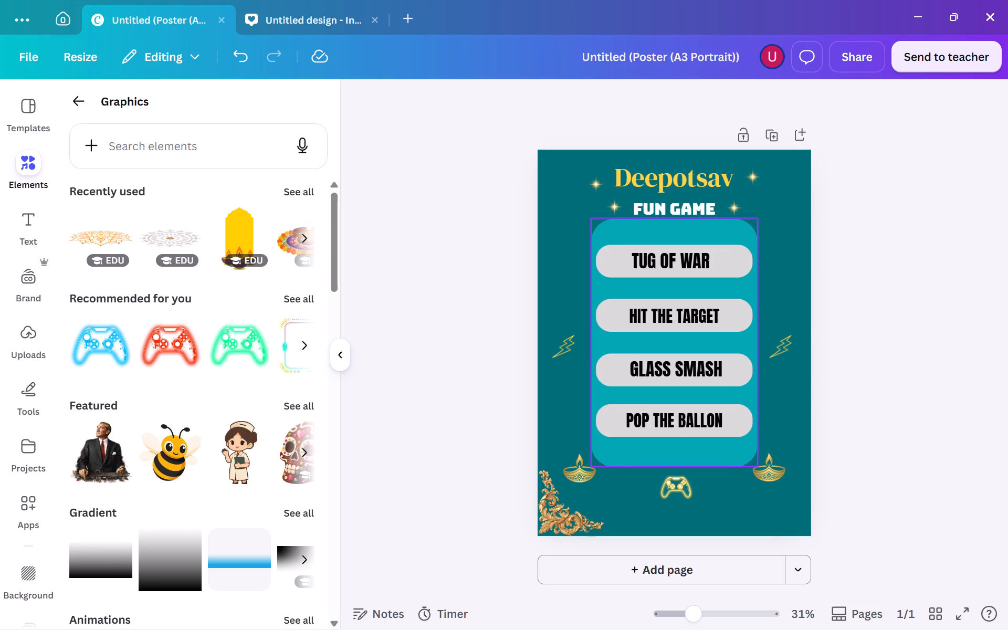
{"action": "left_click", "coordinate": [537, 501]}
{"action": "left_click", "coordinate": [562, 505]}
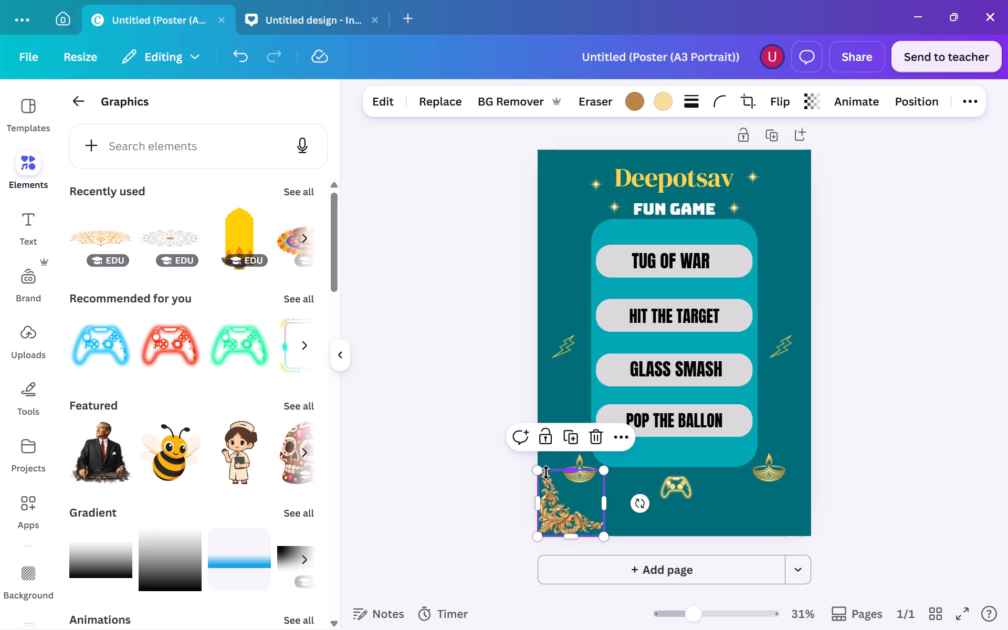
{"action": "left_click_drag", "start_coordinate": [542, 472], "coordinate": [550, 482]}
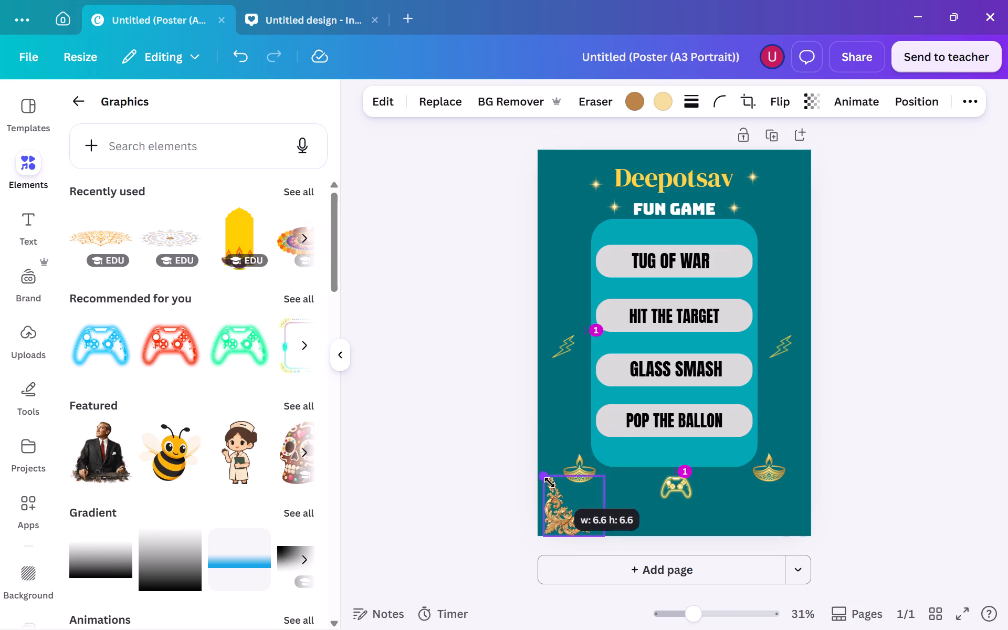
{"action": "left_click_drag", "start_coordinate": [550, 482], "coordinate": [553, 488]}
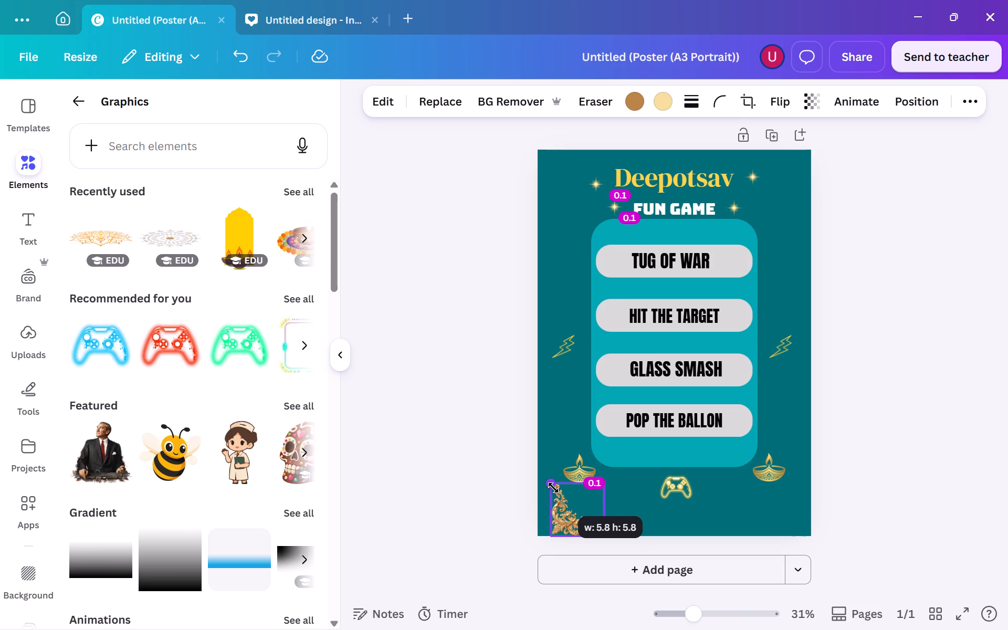
{"action": "left_click_drag", "start_coordinate": [553, 488], "coordinate": [555, 490]}
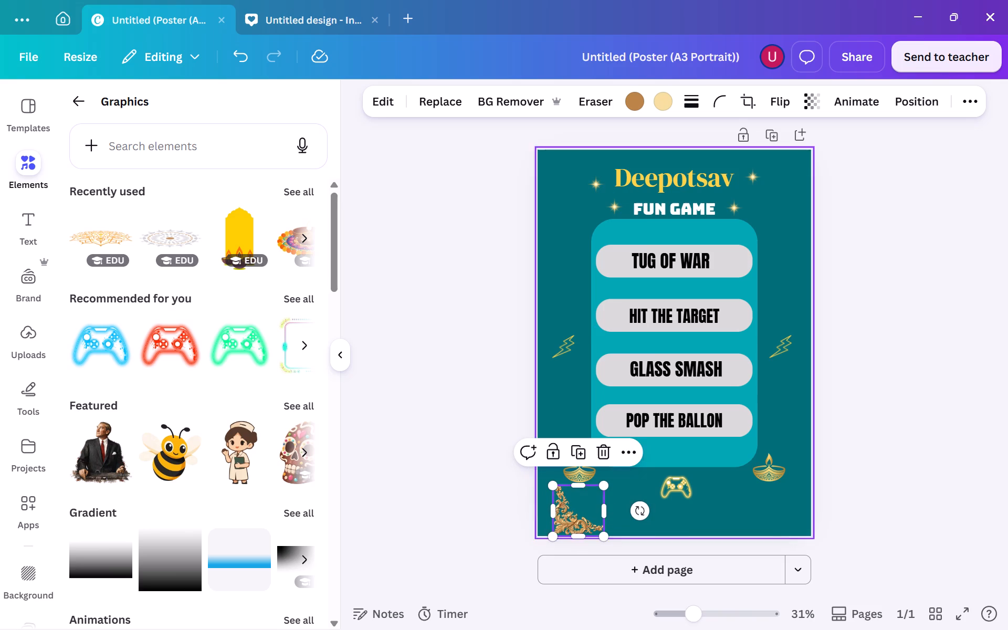
{"action": "left_click_drag", "start_coordinate": [583, 508], "coordinate": [583, 508]}
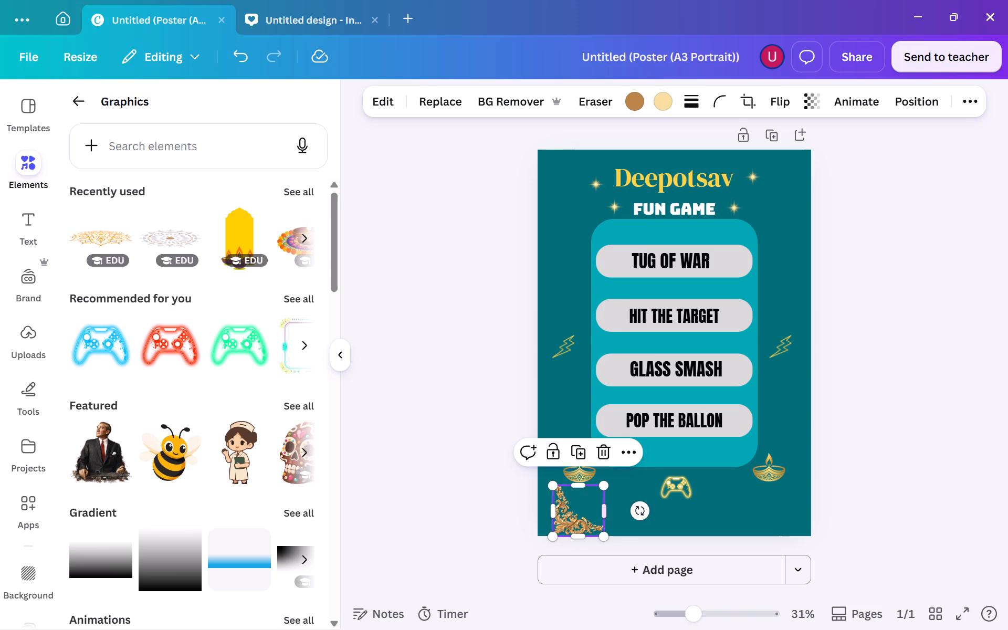
{"action": "left_click_drag", "start_coordinate": [583, 508], "coordinate": [568, 510]}
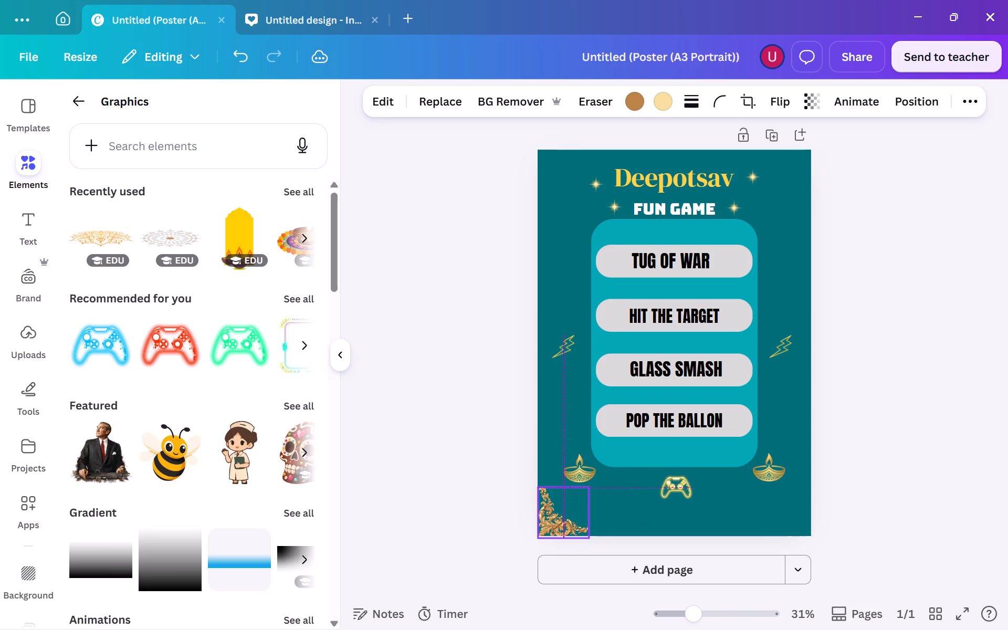
{"action": "left_click_drag", "start_coordinate": [568, 510], "coordinate": [569, 509]}
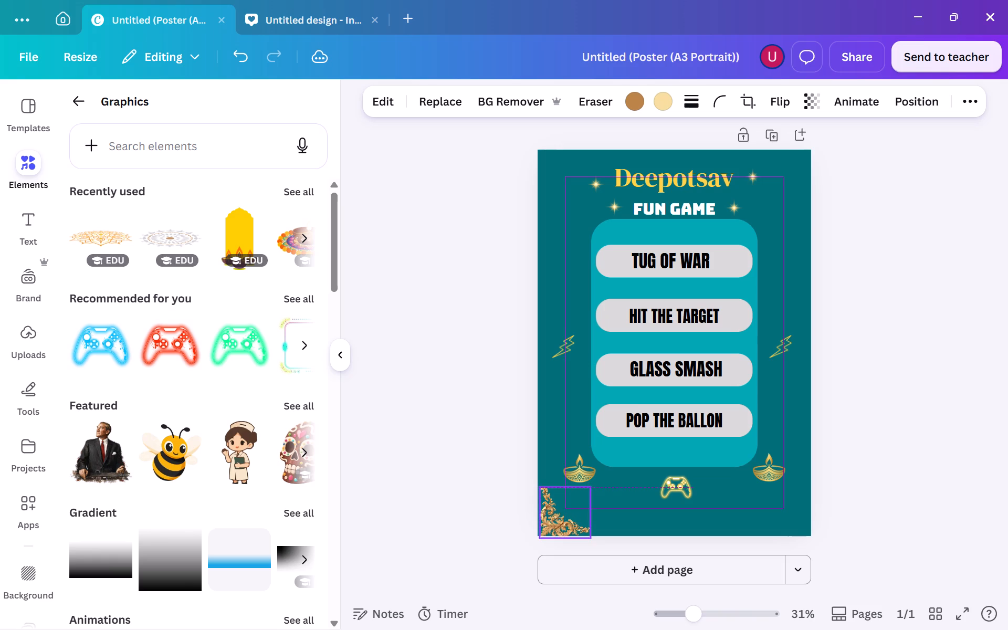
{"action": "left_click_drag", "start_coordinate": [569, 509], "coordinate": [566, 510]}
{"action": "left_click", "coordinate": [859, 414]}
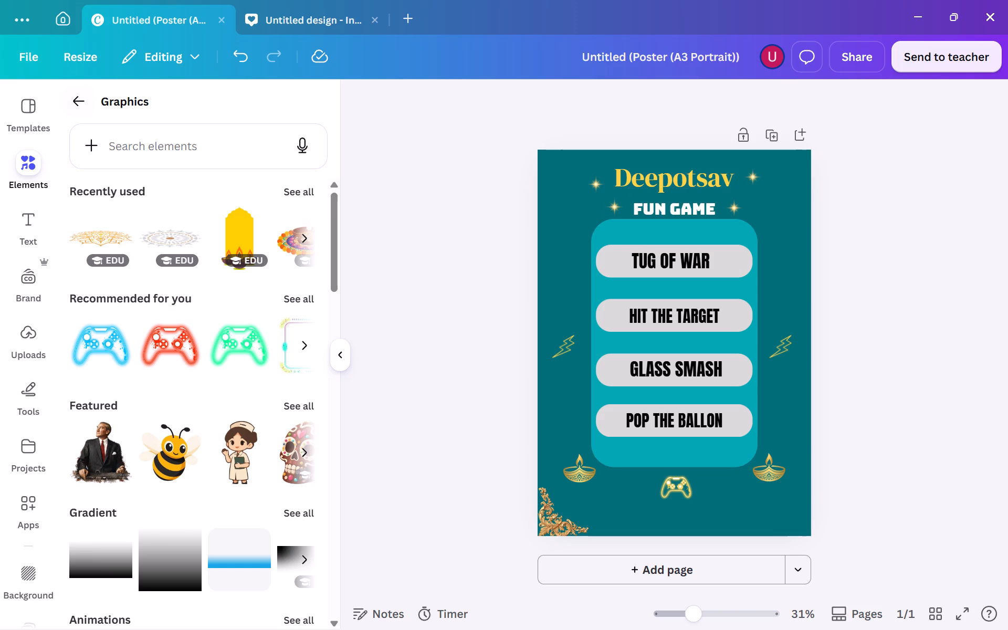
Search the elements for "golden dotted curved line" and show only graphics.
{"action": "left_click", "coordinate": [87, 92]}
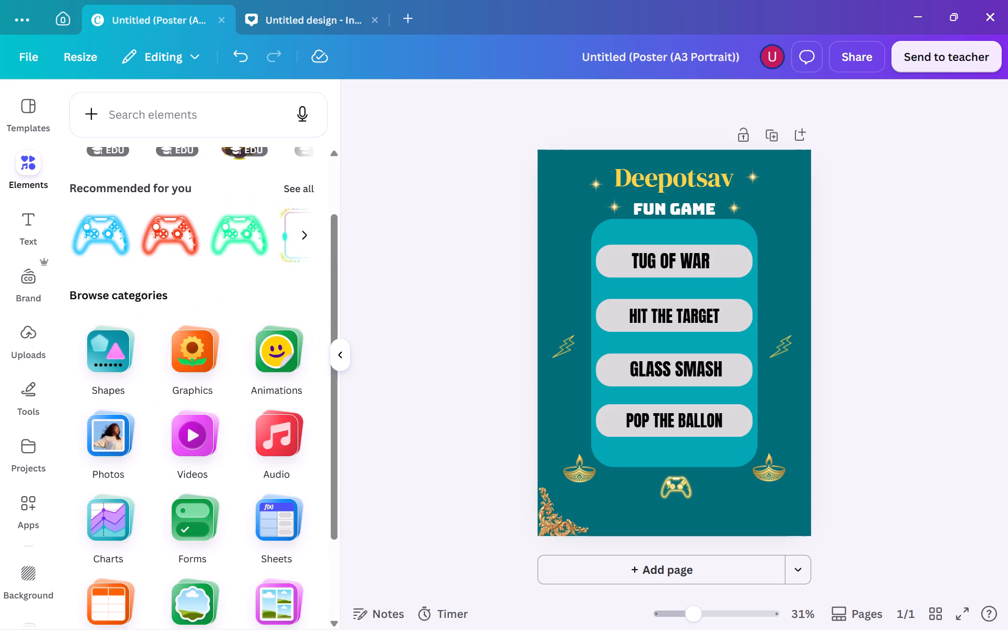
{"action": "left_click", "coordinate": [132, 117]}
{"action": "type", "text": "gol"}
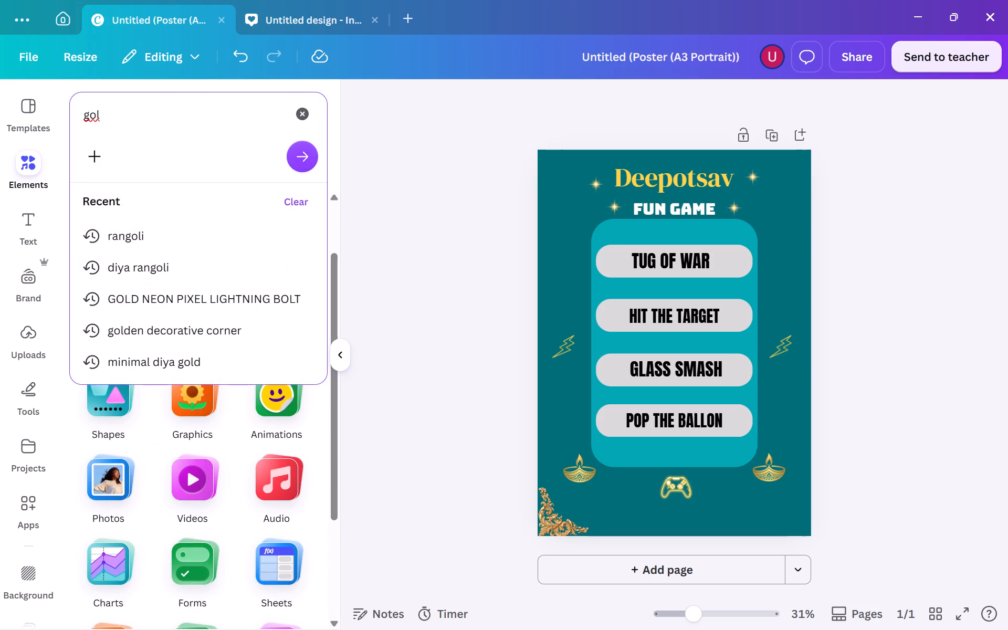
{"action": "type", "text": "den"}
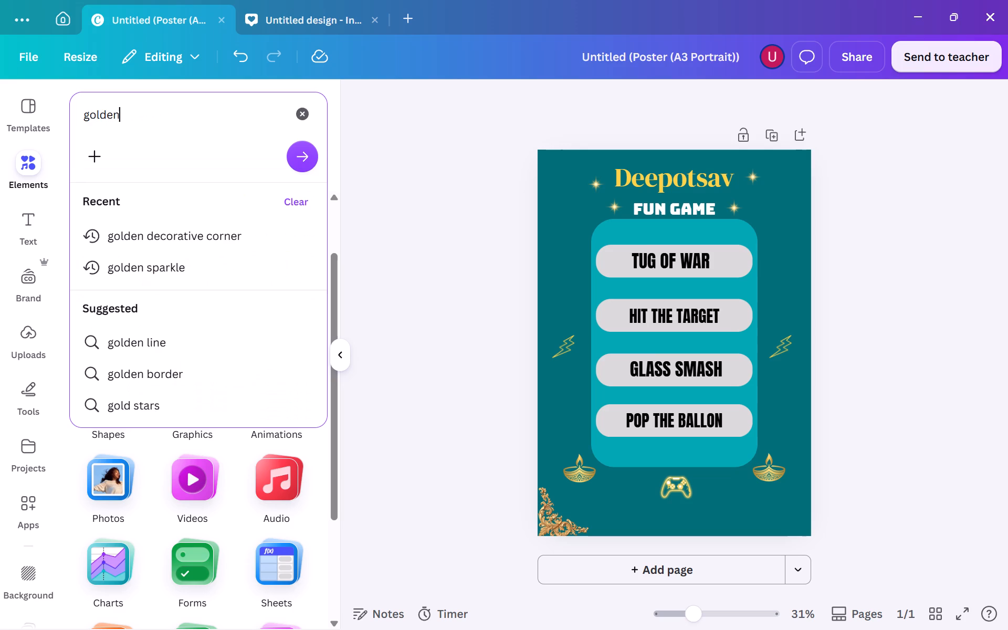
{"action": "key", "text": "space"}
{"action": "type", "text": "dott"}
{"action": "type", "text": "ed"}
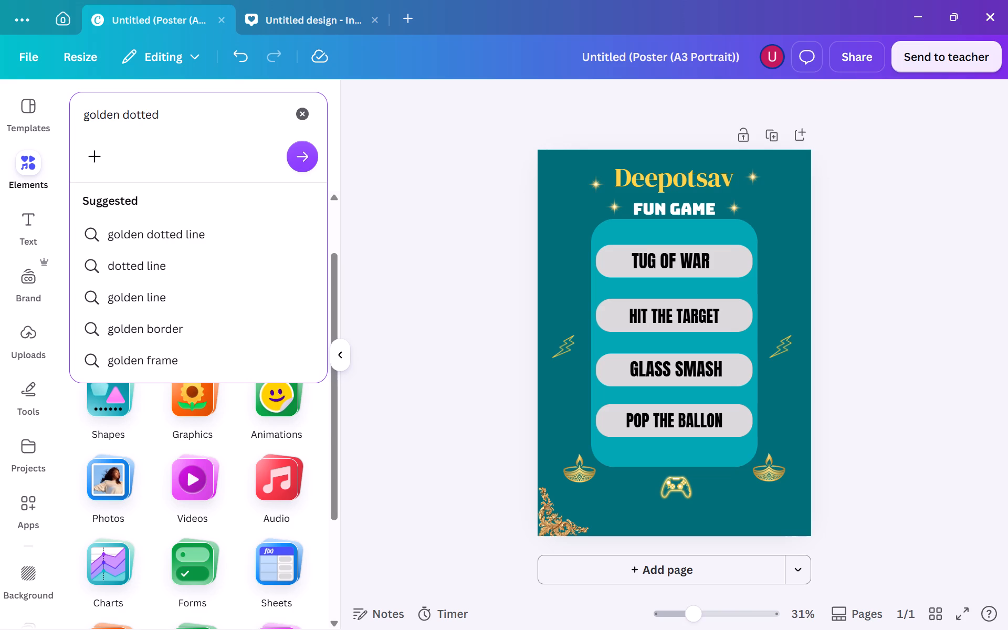
{"action": "key", "text": "space"}
{"action": "type", "text": "curved line"}
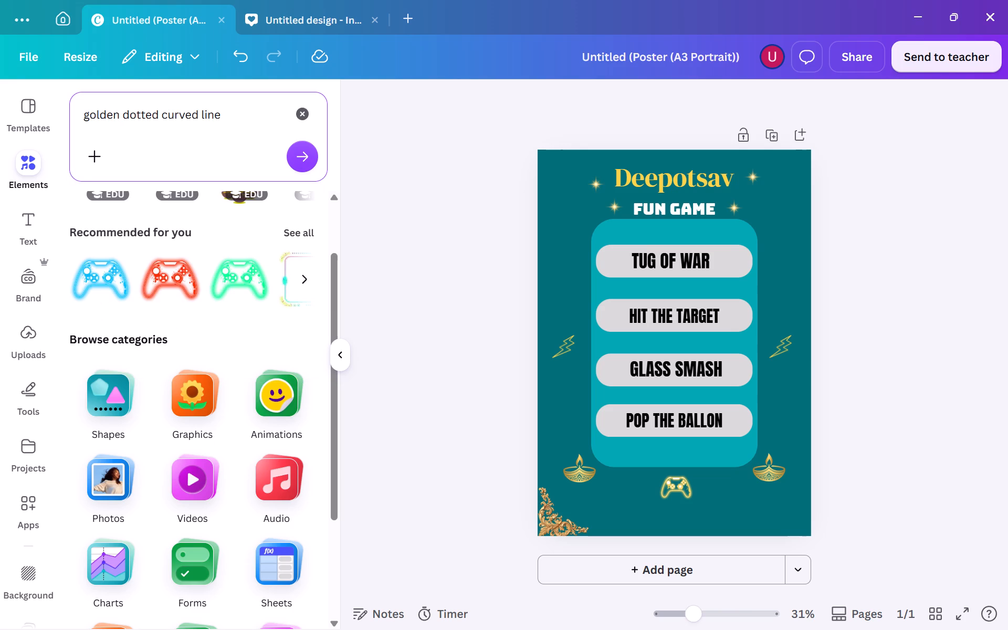
{"action": "key", "text": "Return"}
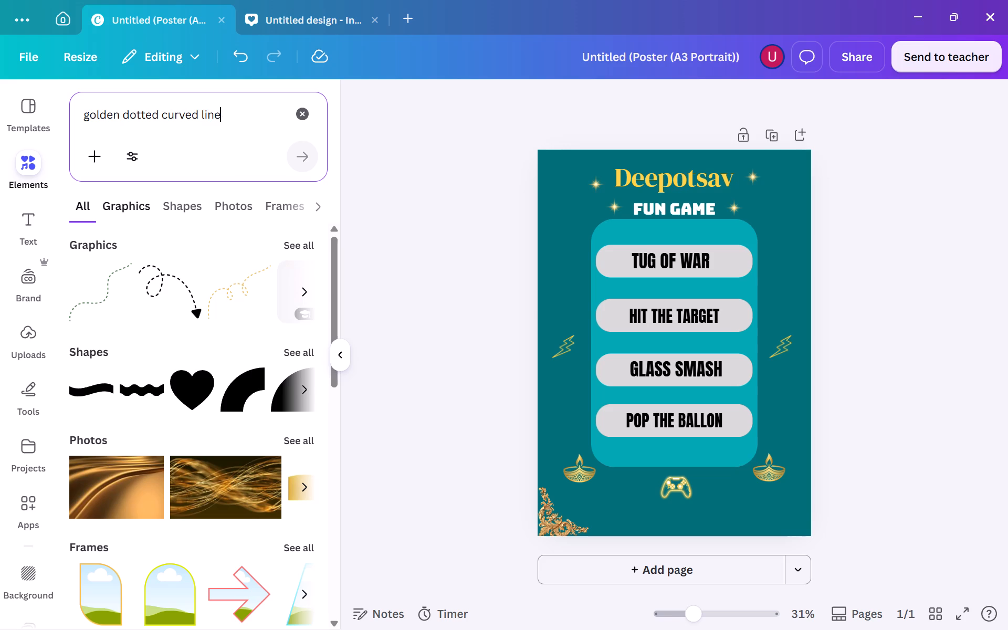
{"action": "left_click", "coordinate": [121, 209]}
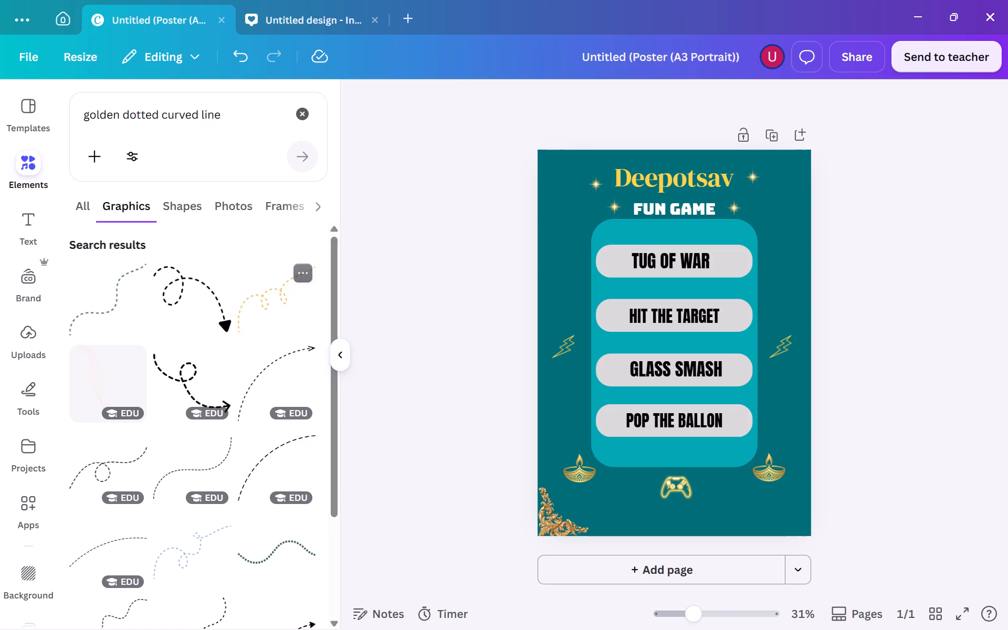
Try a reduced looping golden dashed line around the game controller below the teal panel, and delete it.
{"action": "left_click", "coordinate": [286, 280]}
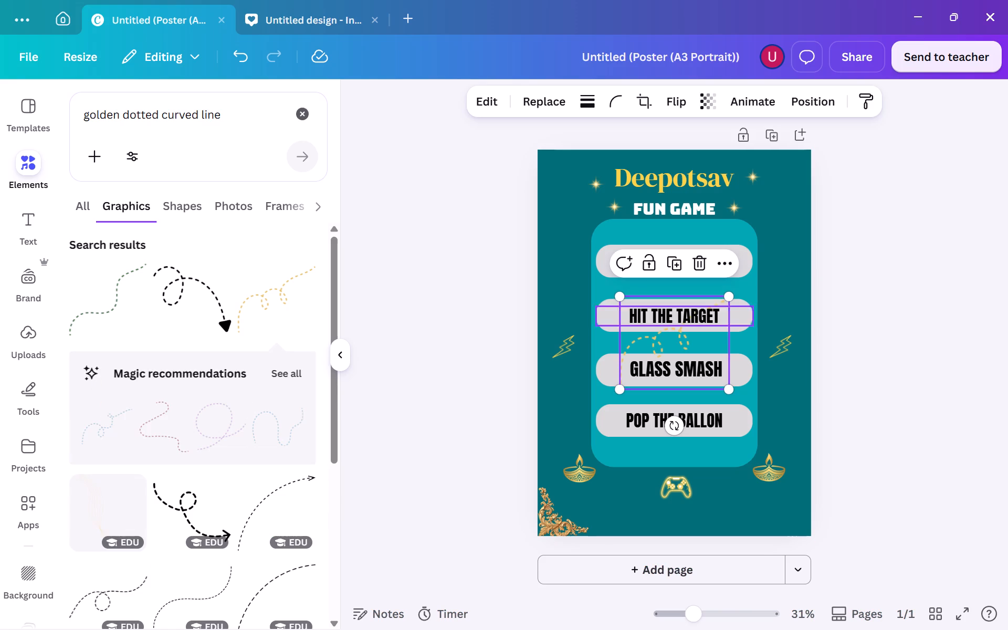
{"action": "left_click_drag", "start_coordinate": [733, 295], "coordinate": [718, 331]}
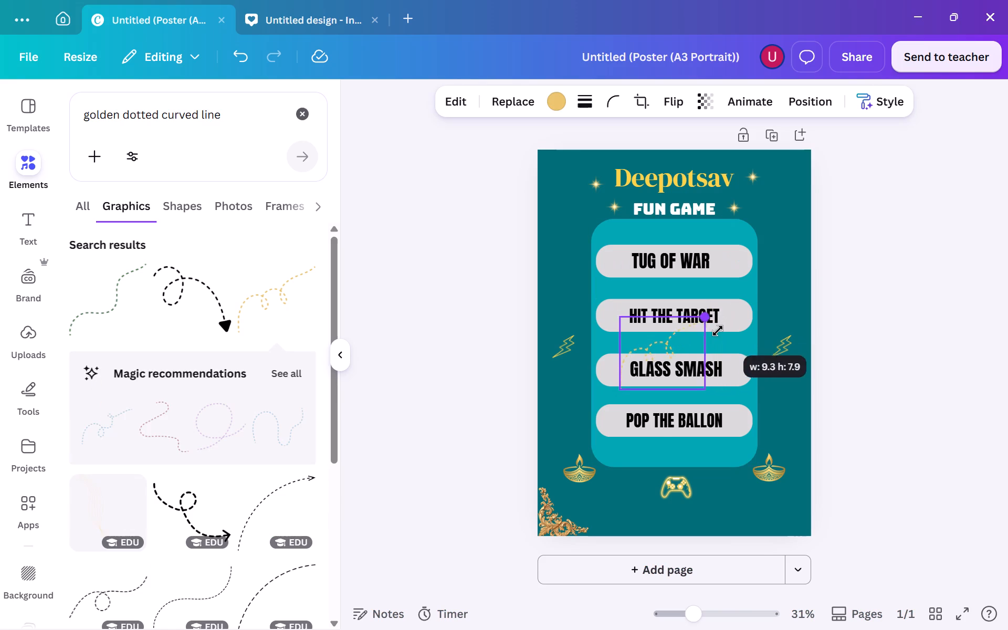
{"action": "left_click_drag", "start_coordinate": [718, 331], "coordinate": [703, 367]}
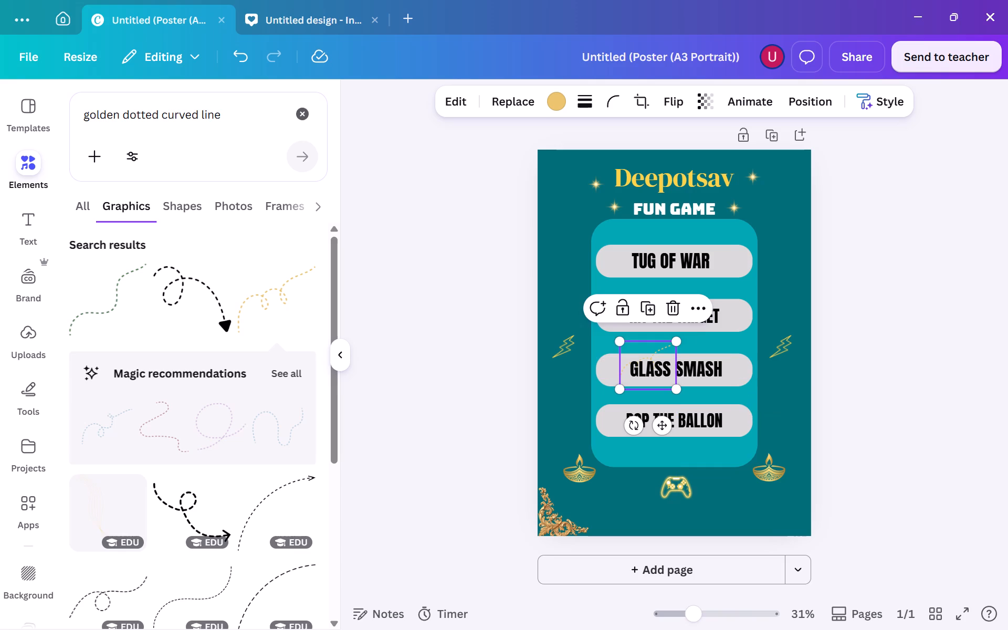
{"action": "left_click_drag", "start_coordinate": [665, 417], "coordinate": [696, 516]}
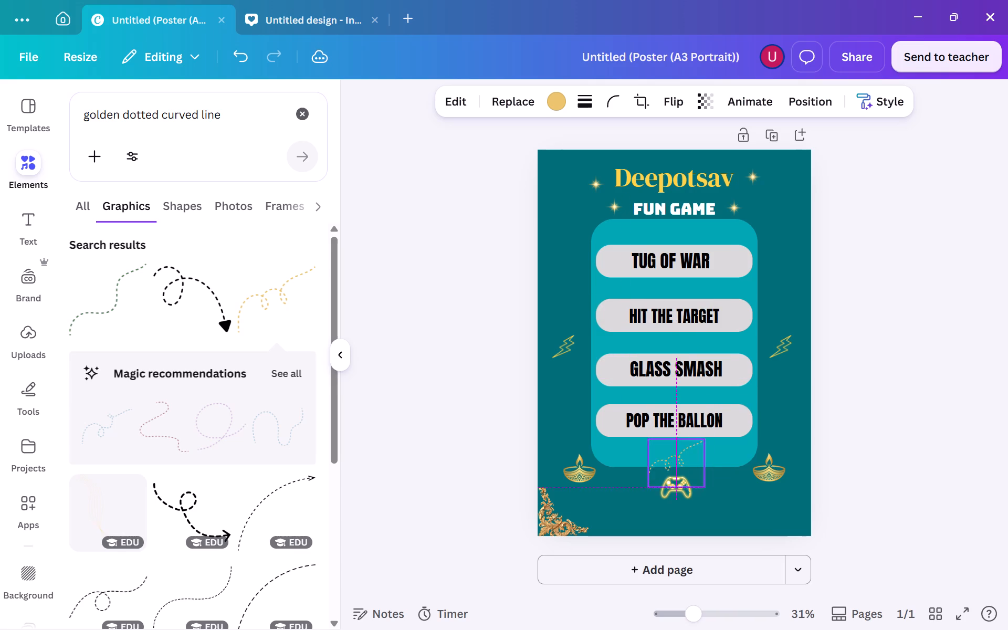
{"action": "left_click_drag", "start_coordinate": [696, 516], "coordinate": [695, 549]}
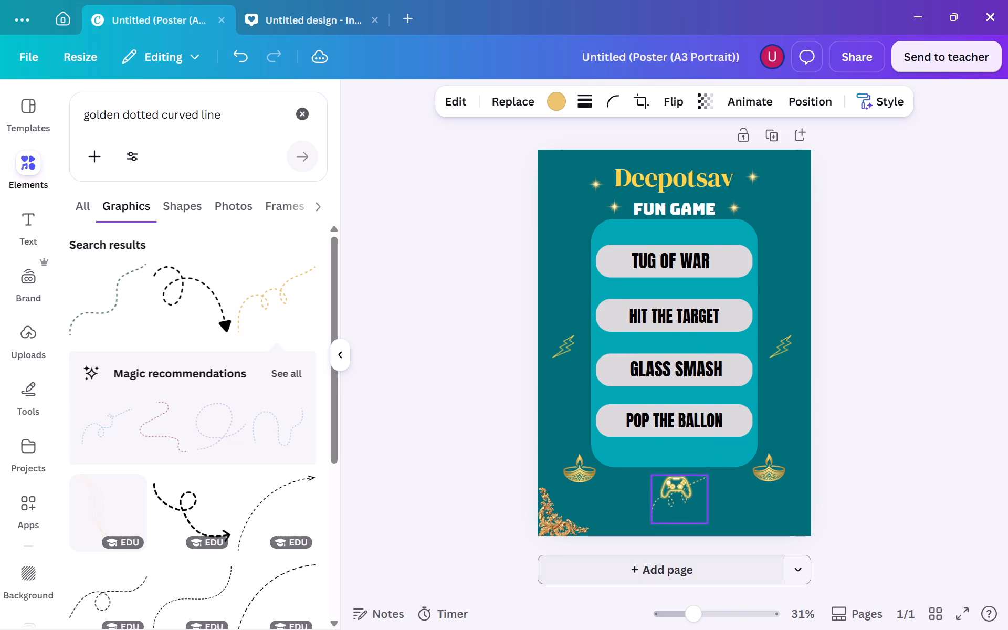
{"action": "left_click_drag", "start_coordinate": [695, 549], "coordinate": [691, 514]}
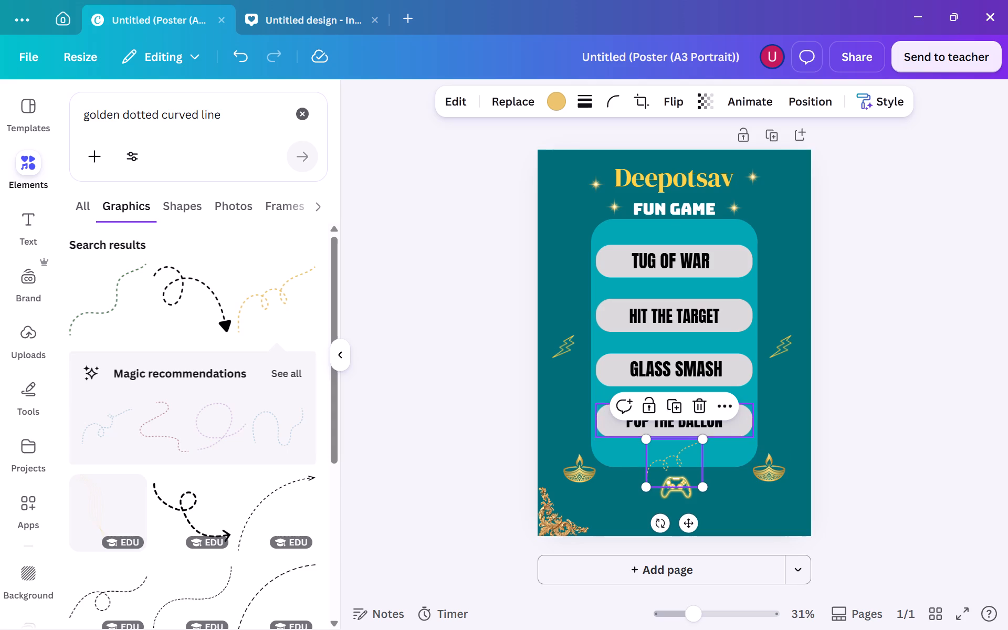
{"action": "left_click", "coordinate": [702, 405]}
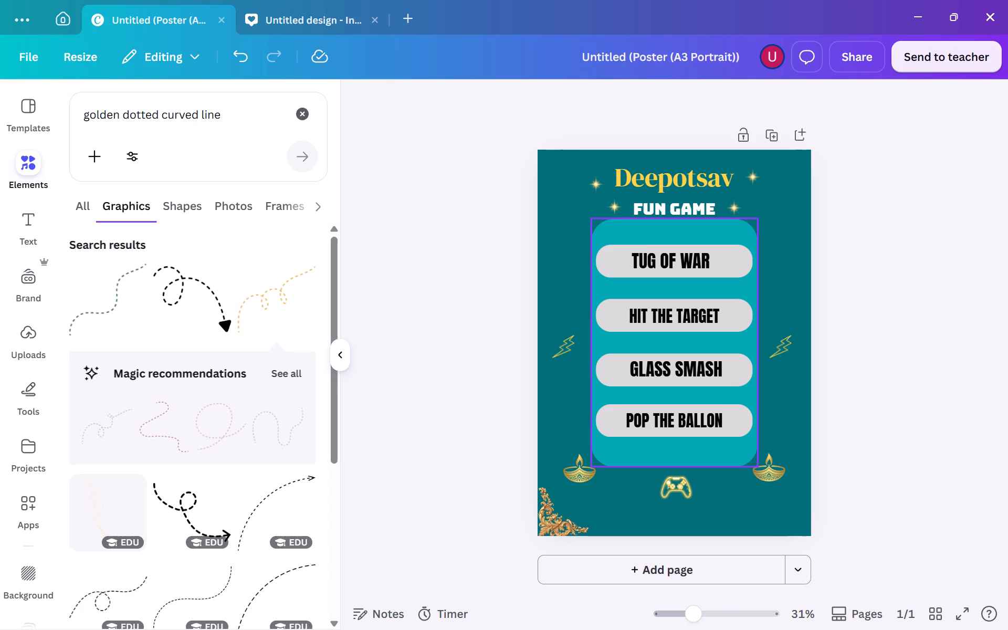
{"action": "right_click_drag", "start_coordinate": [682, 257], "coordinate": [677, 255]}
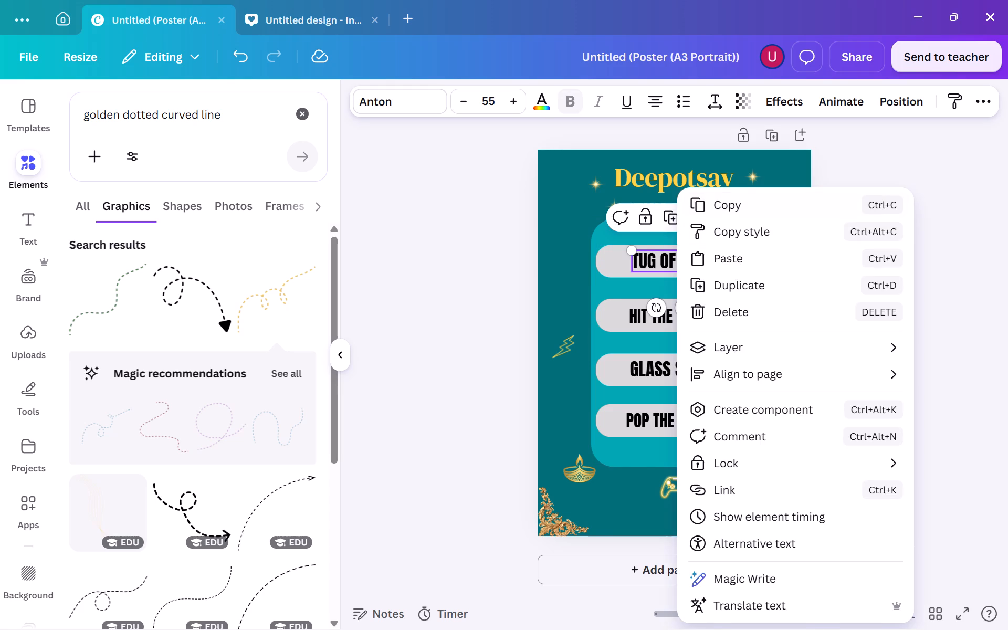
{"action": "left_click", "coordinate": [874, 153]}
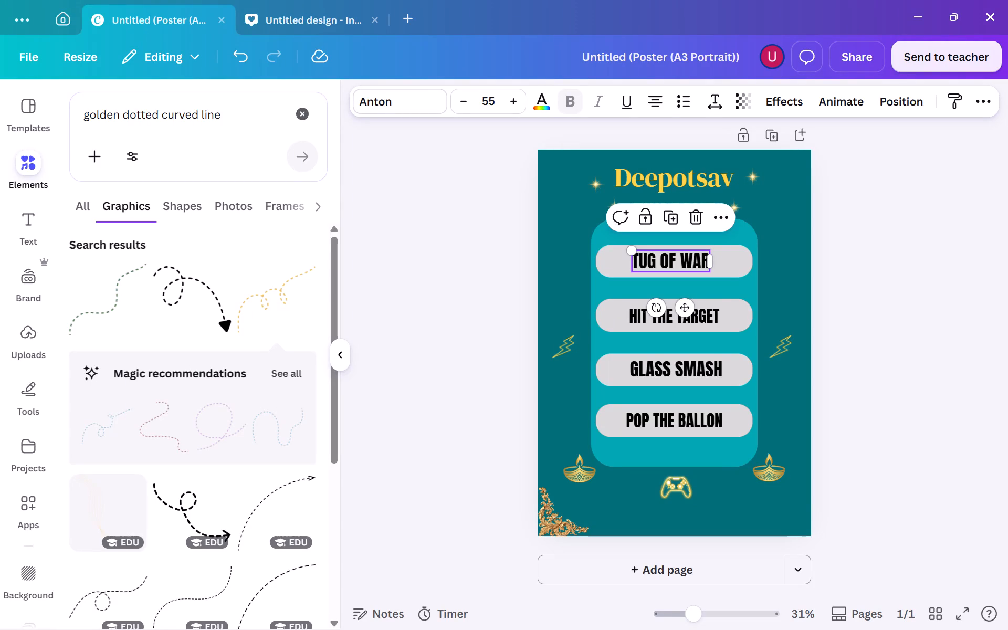
Replace the element search with "thin gold rectangular frame".
{"action": "left_click", "coordinate": [301, 117]}
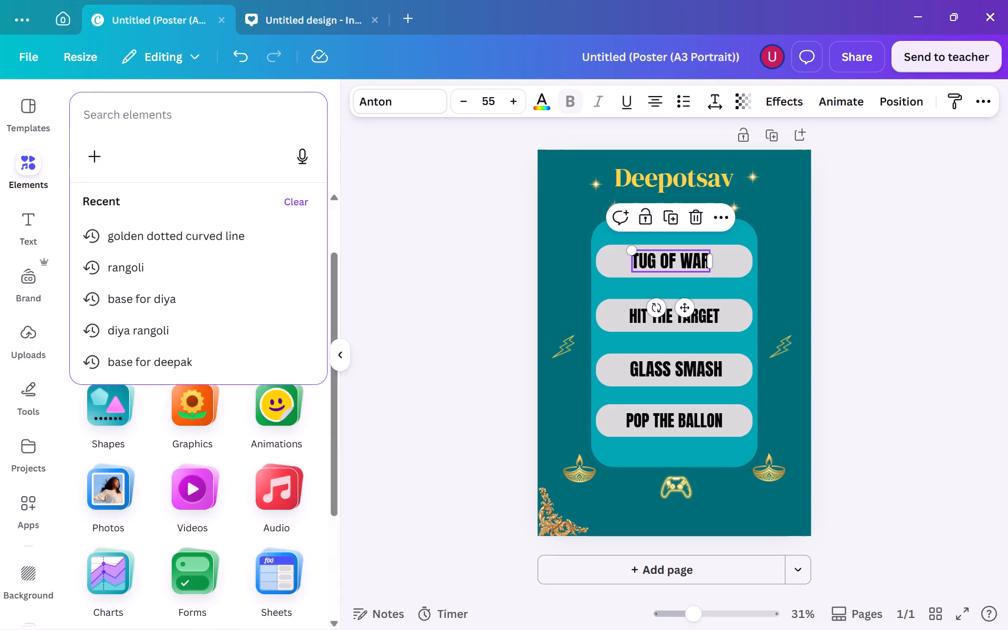
{"action": "type", "text": "thin"}
{"action": "key", "text": "space"}
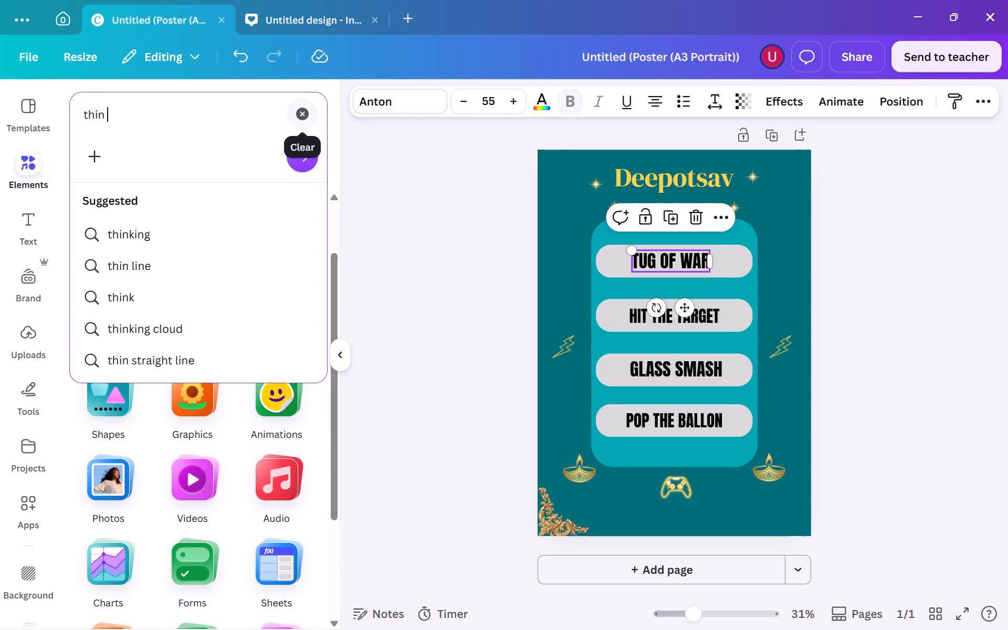
{"action": "type", "text": "golden"}
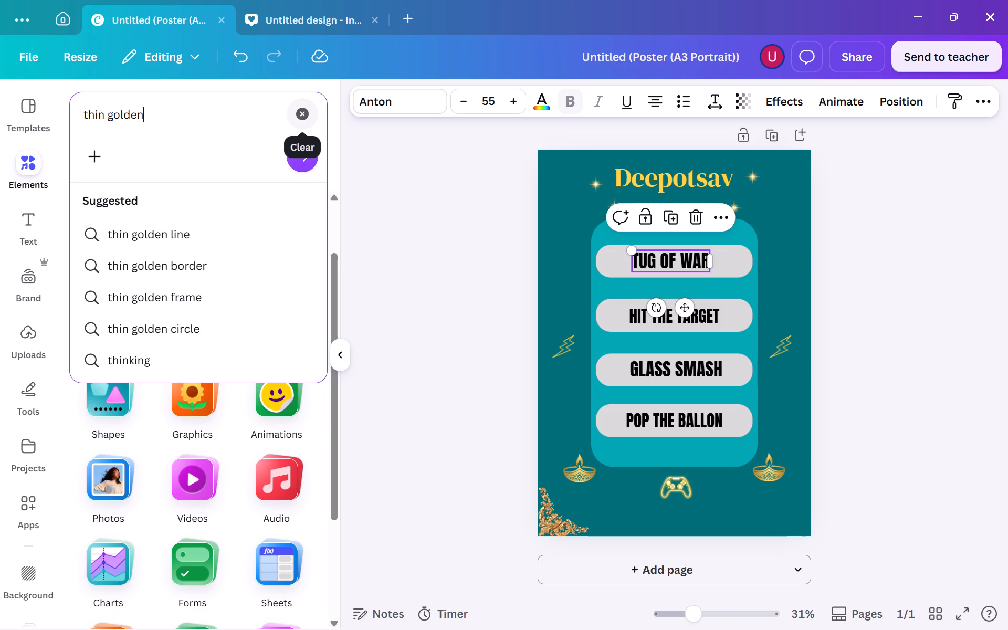
{"action": "key", "text": "BackSpace"}
{"action": "key", "text": "BackSpace"}
{"action": "key", "text": "space"}
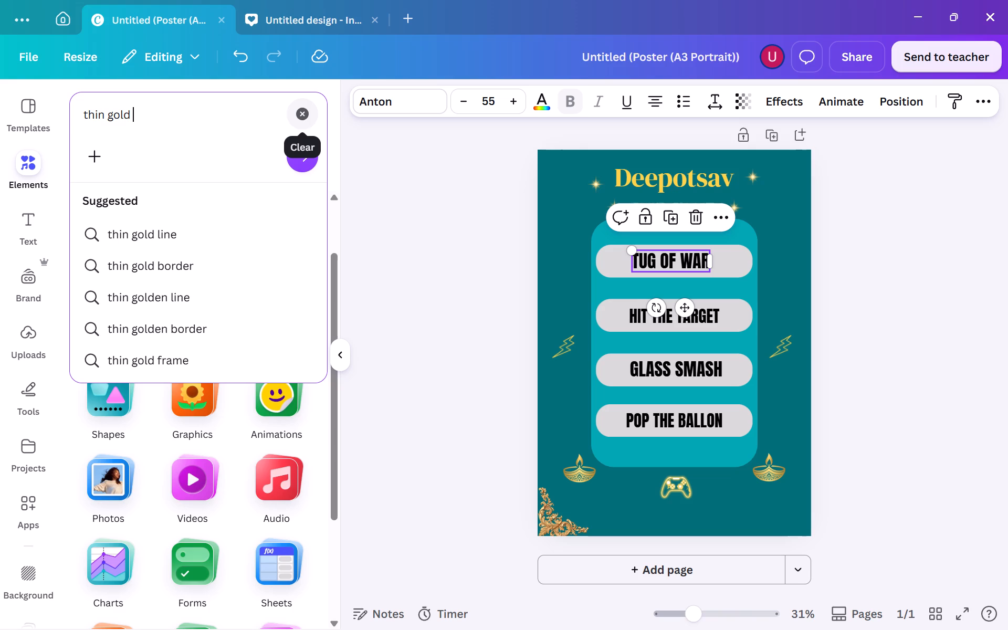
{"action": "type", "text": "rec"}
{"action": "type", "text": "ta"}
{"action": "type", "text": "ngul"}
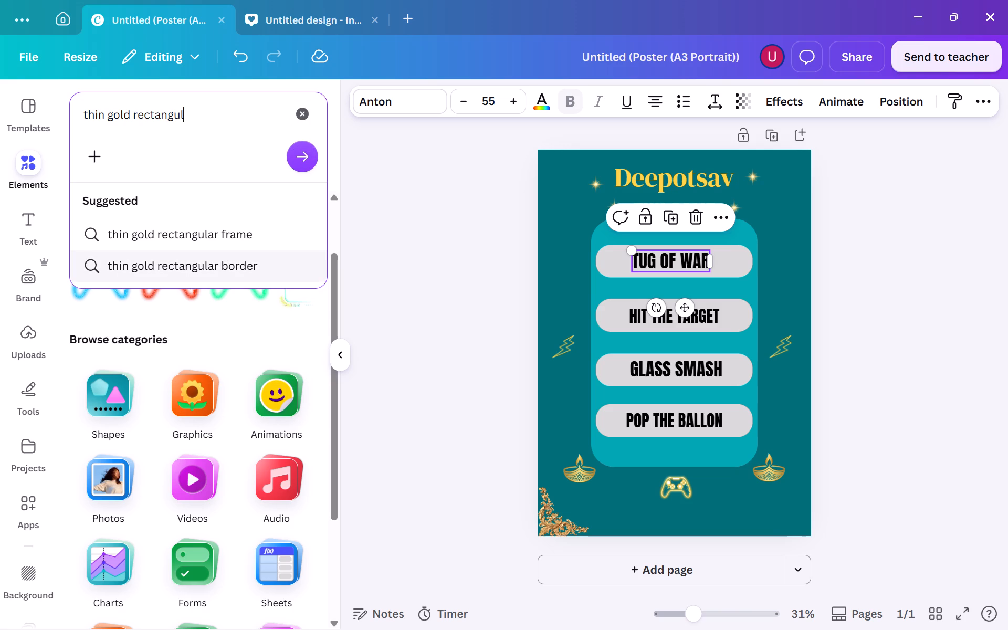
{"action": "left_click", "coordinate": [186, 231]}
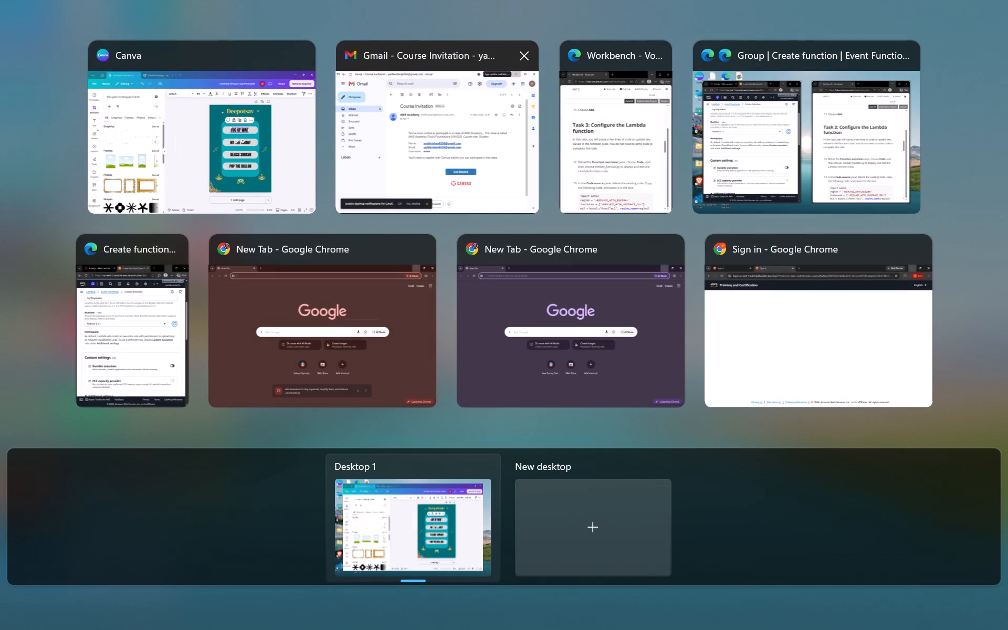
Switch to the Canva window with the Deepotsav poster design.
{"action": "left_click", "coordinate": [266, 153]}
Switch to the Workbench lab page in Edge, read Task 3 on configuring the Lambda function, and return to Canva.
{"action": "left_click", "coordinate": [654, 188]}
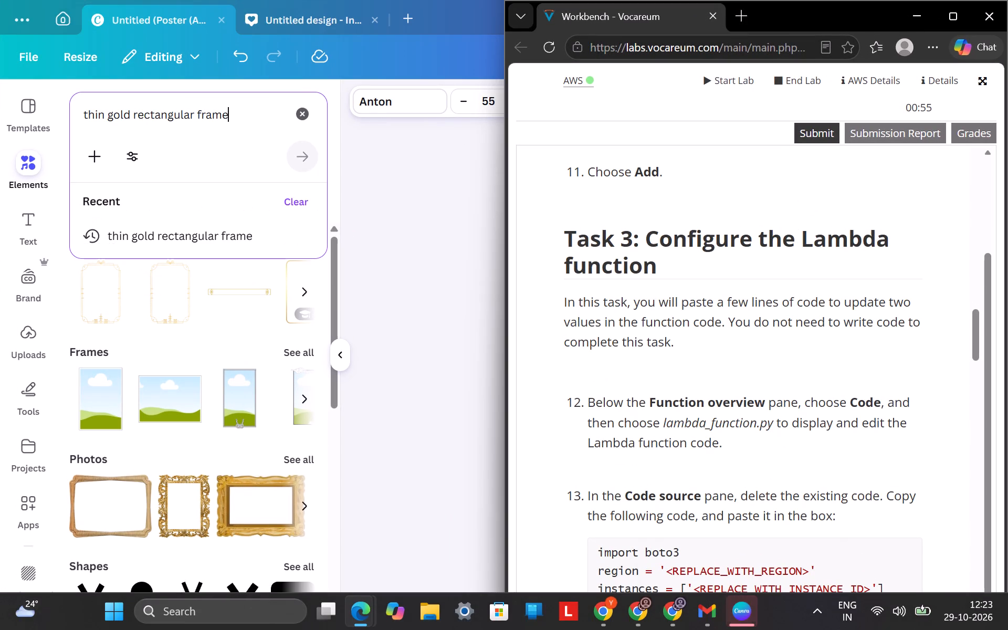
{"action": "left_click", "coordinate": [945, 10]}
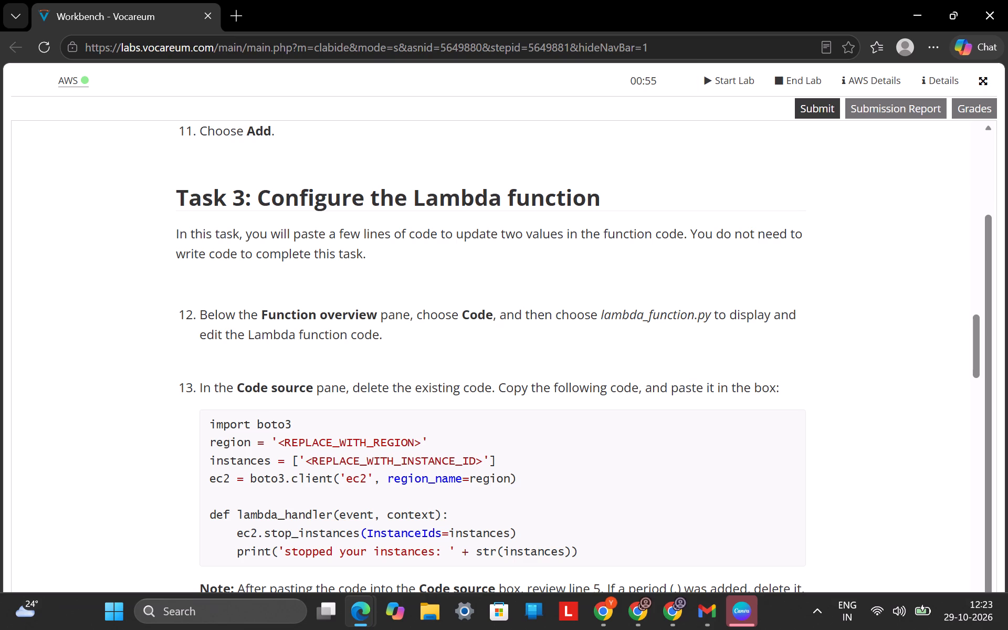
{"action": "scroll", "coordinate": [506, 257], "scroll_direction": "right", "scroll_amount": 2}
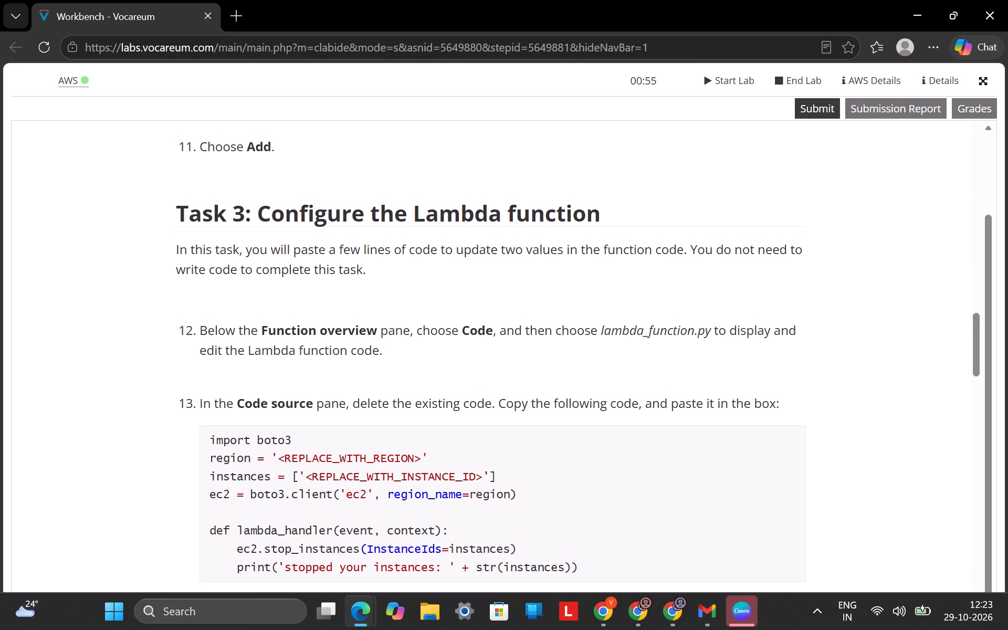
{"action": "scroll", "coordinate": [506, 257], "scroll_direction": "right", "scroll_amount": 1}
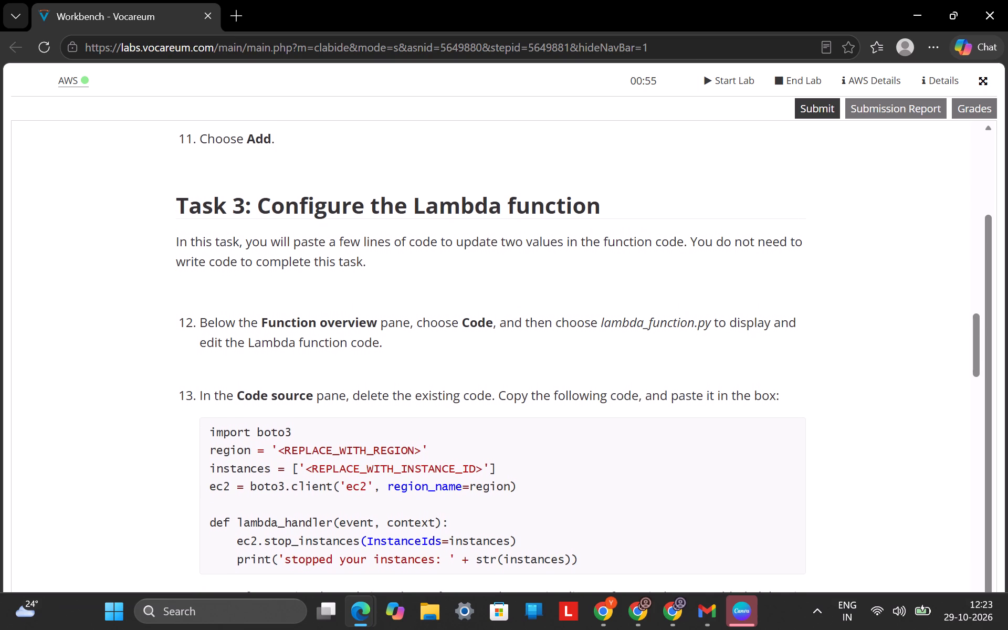
{"action": "scroll", "coordinate": [506, 257], "scroll_direction": "right", "scroll_amount": 2}
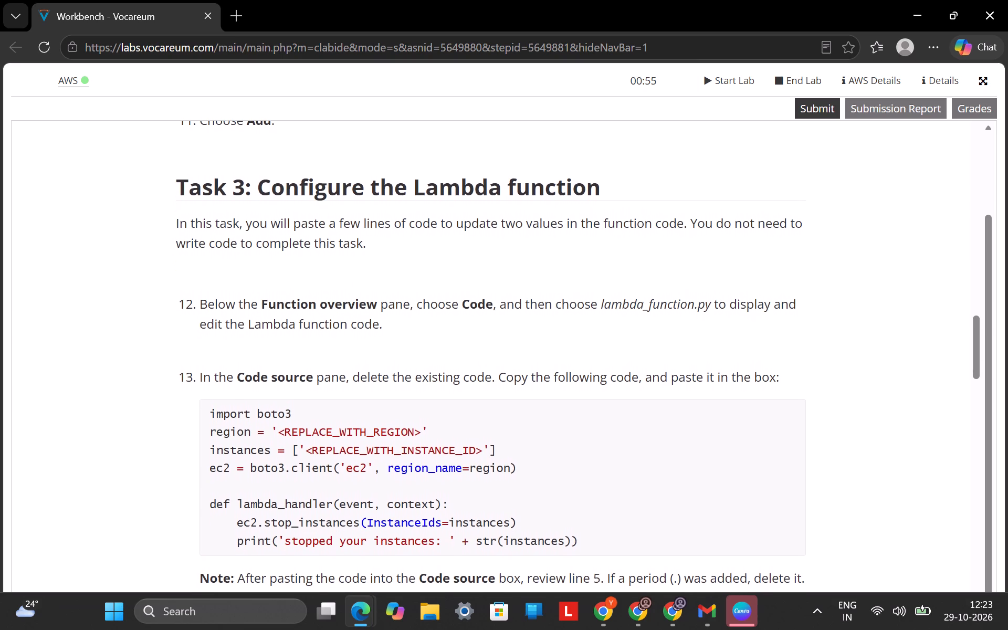
{"action": "scroll", "coordinate": [506, 257], "scroll_direction": "right", "scroll_amount": 1}
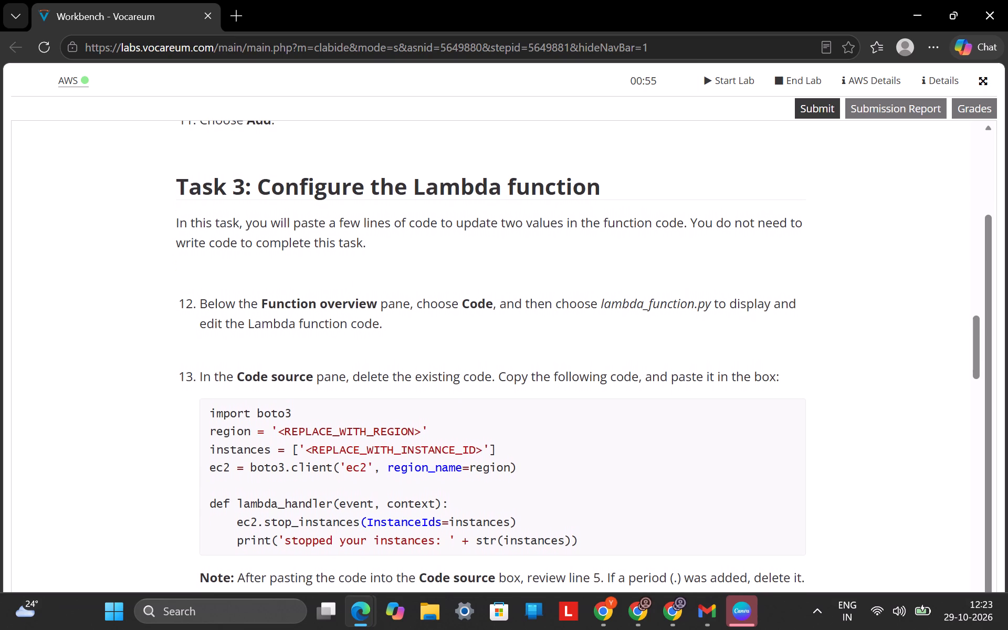
{"action": "scroll", "coordinate": [506, 257], "scroll_direction": "right", "scroll_amount": 1}
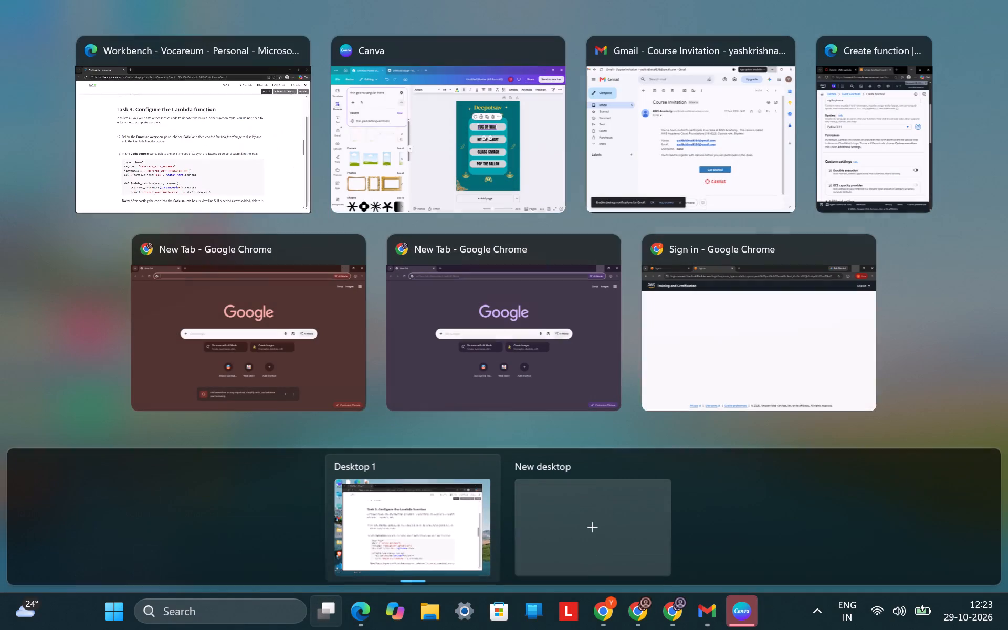
{"action": "left_click", "coordinate": [488, 198]}
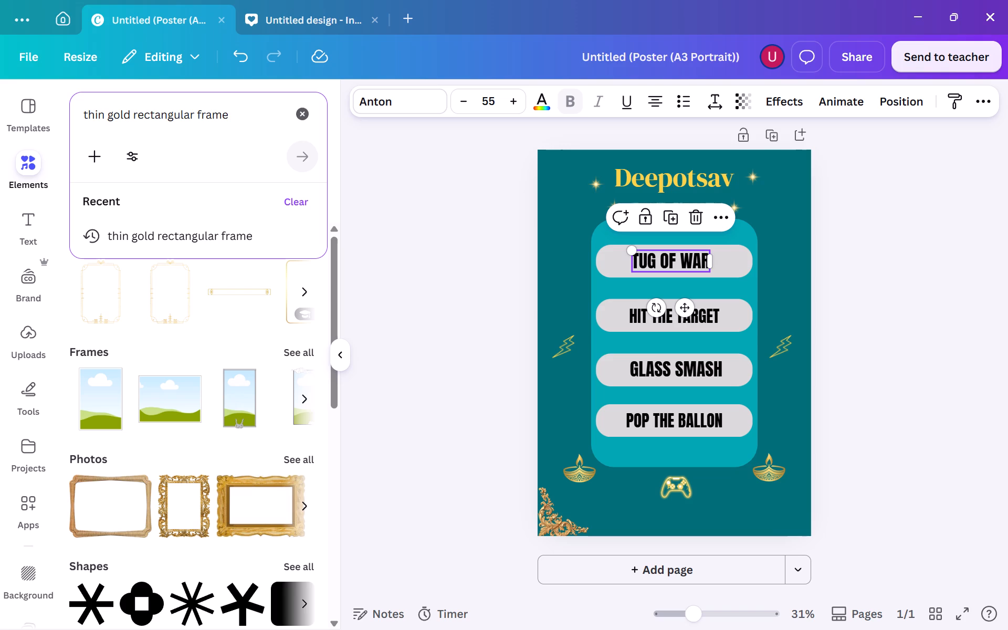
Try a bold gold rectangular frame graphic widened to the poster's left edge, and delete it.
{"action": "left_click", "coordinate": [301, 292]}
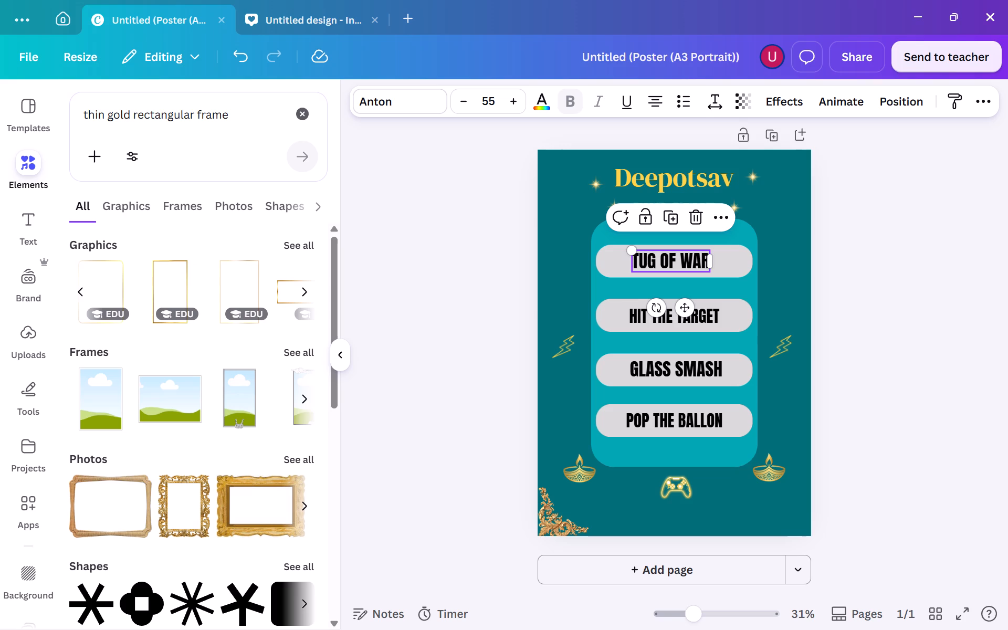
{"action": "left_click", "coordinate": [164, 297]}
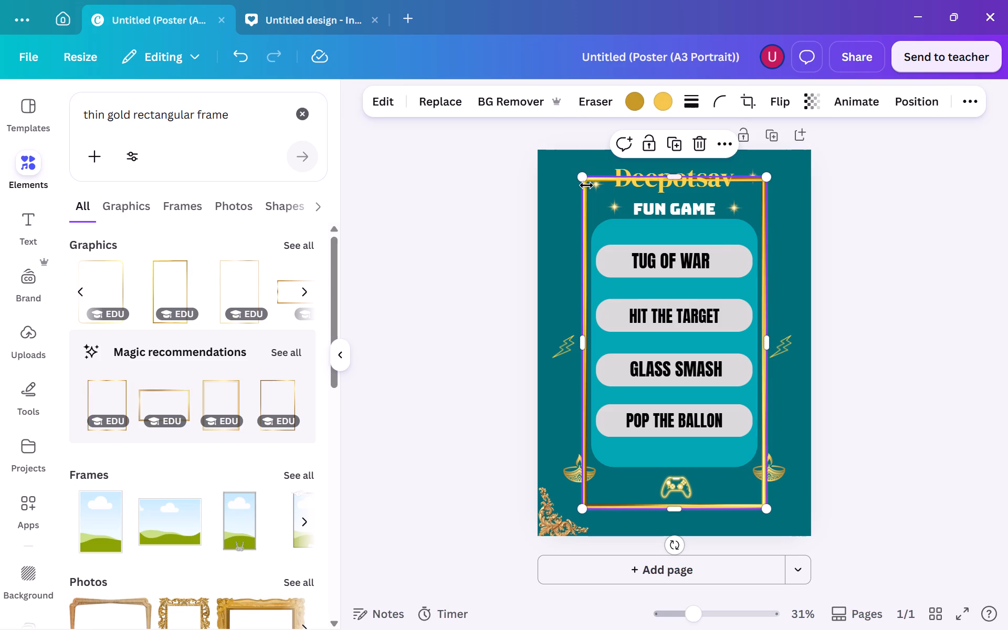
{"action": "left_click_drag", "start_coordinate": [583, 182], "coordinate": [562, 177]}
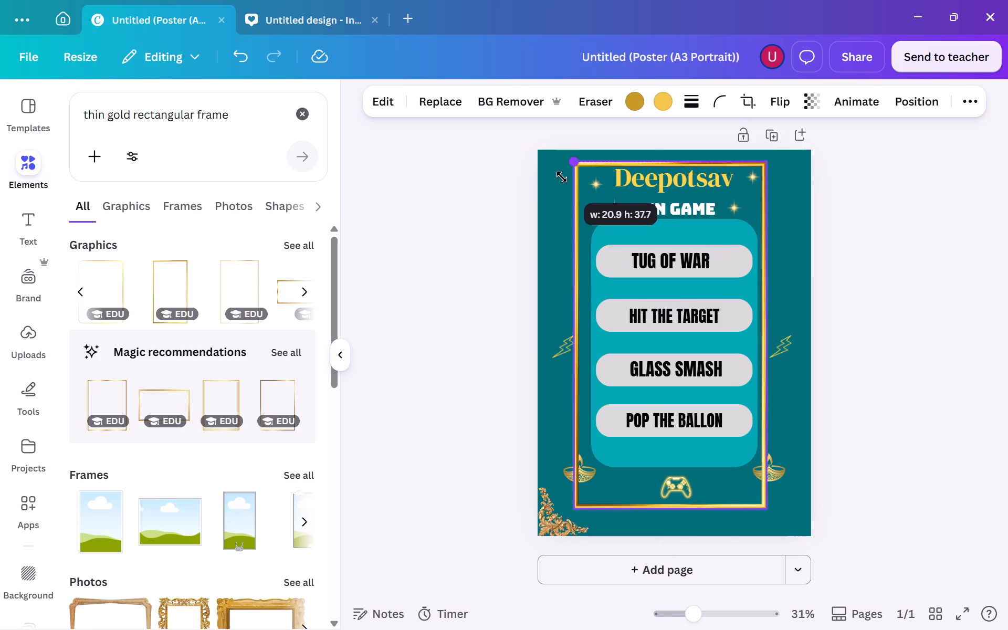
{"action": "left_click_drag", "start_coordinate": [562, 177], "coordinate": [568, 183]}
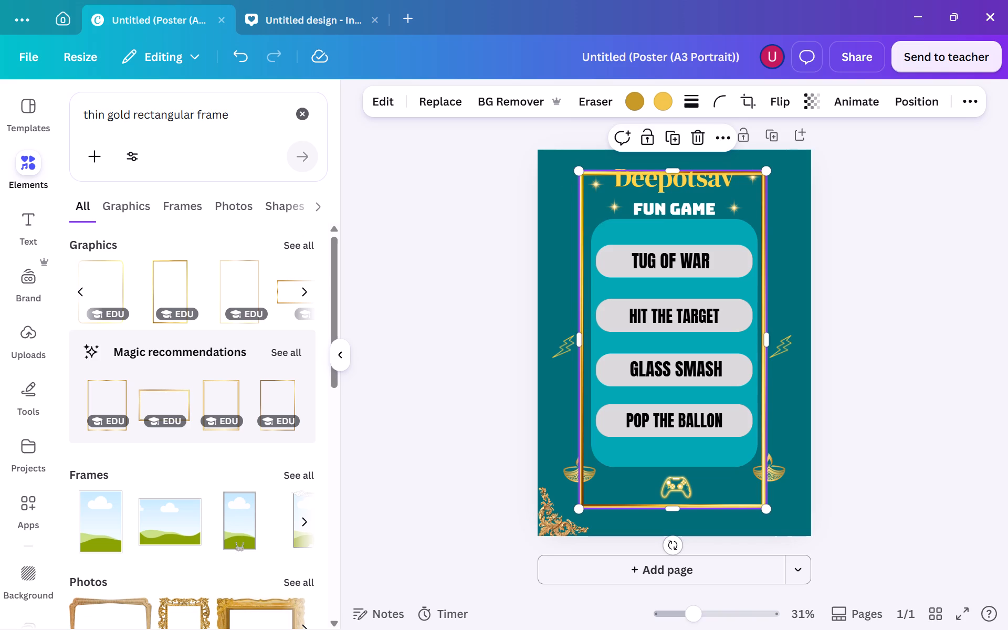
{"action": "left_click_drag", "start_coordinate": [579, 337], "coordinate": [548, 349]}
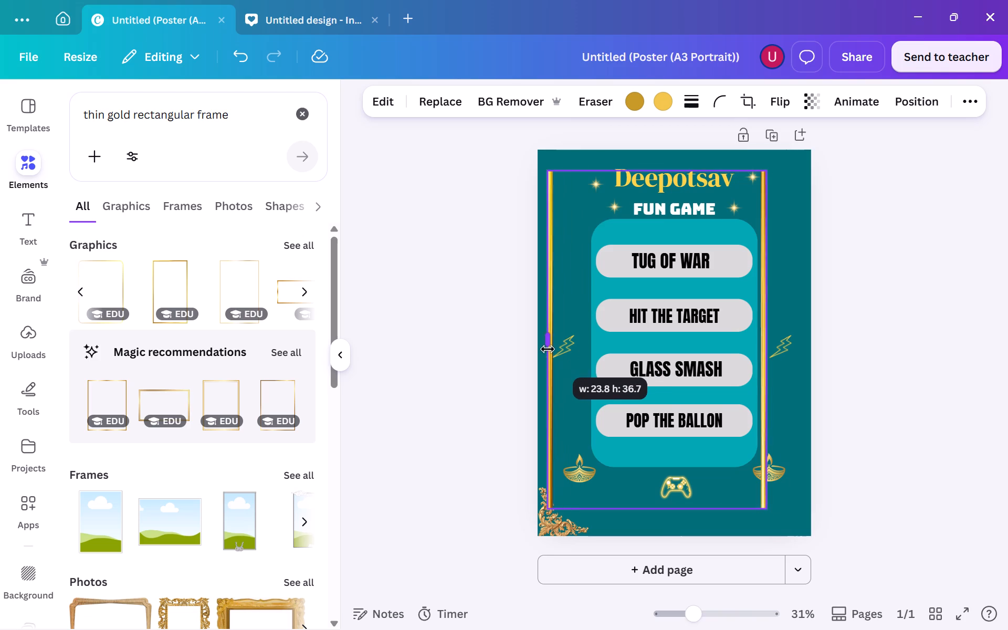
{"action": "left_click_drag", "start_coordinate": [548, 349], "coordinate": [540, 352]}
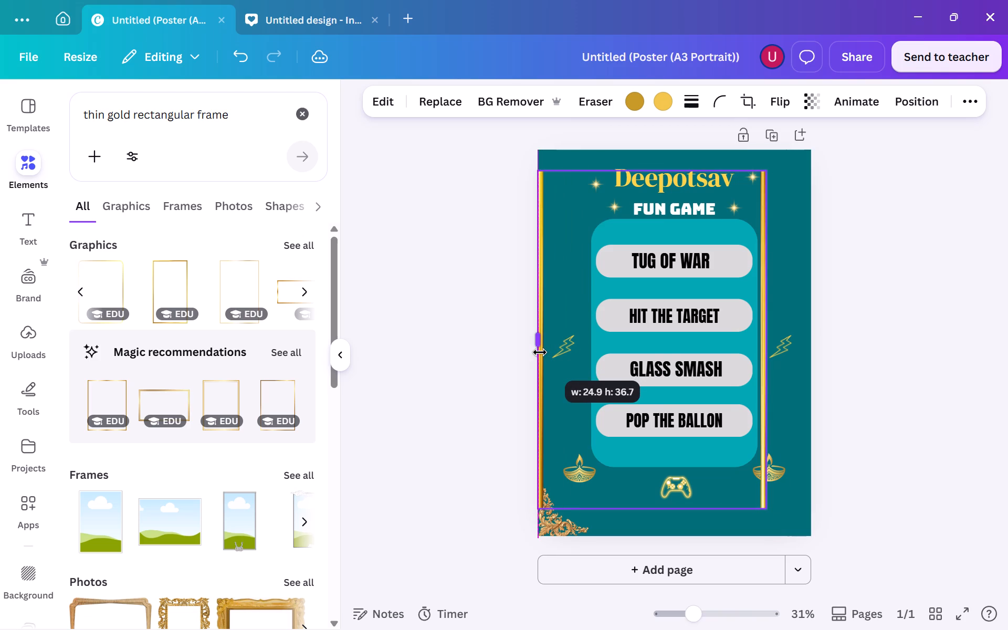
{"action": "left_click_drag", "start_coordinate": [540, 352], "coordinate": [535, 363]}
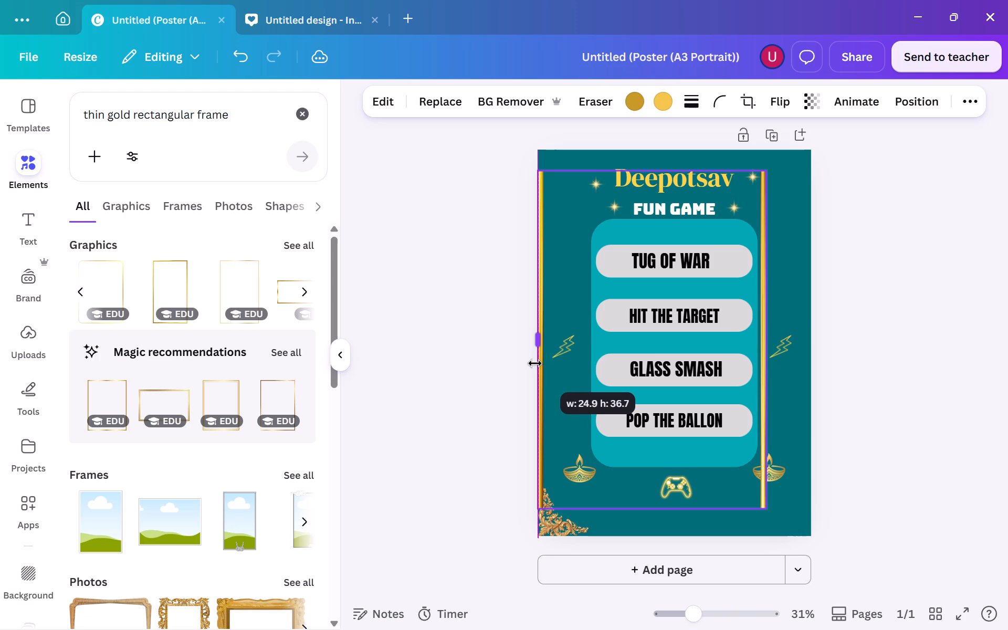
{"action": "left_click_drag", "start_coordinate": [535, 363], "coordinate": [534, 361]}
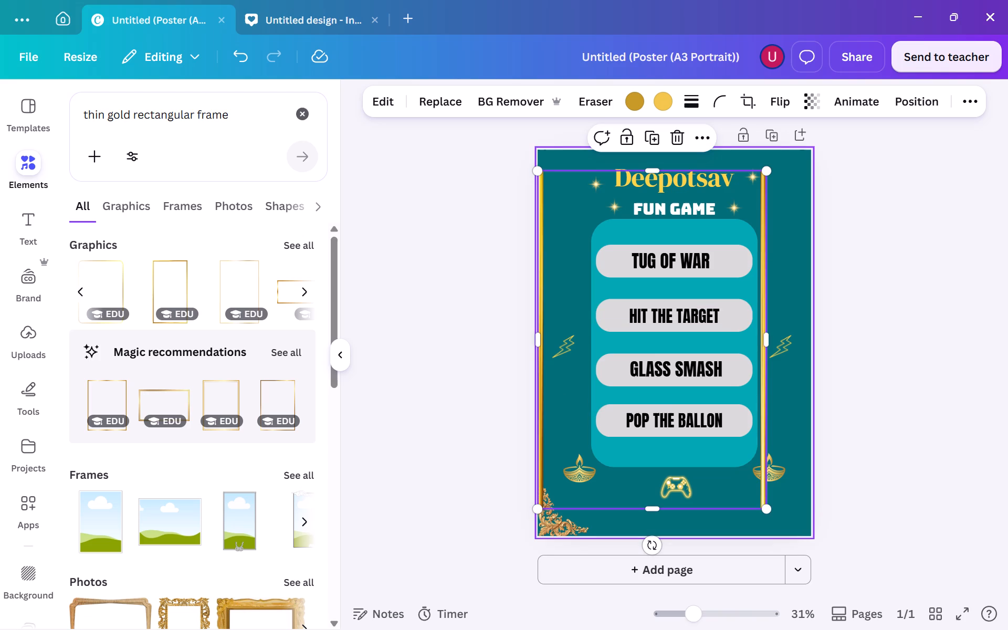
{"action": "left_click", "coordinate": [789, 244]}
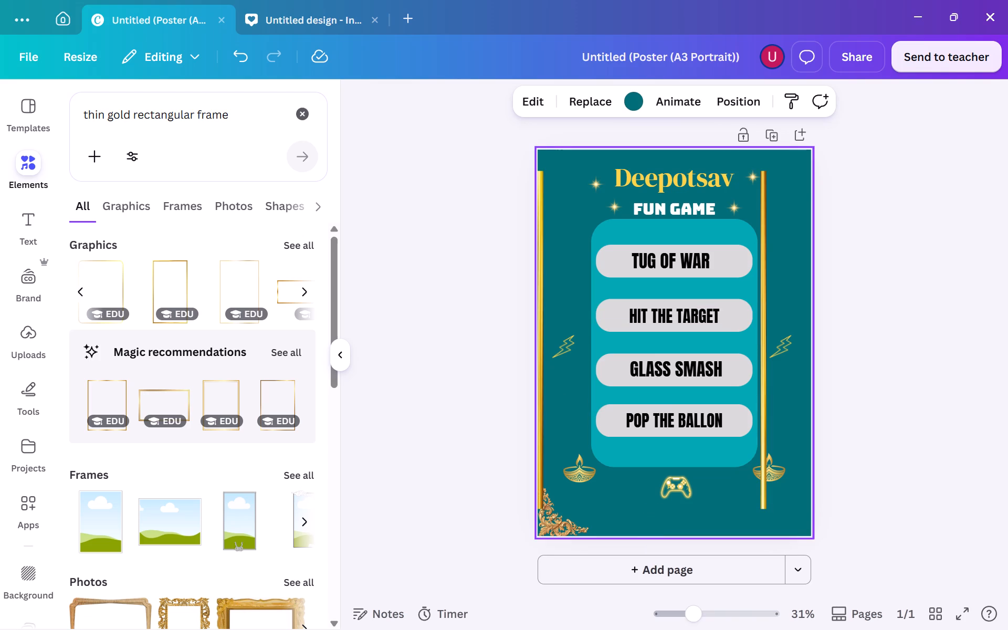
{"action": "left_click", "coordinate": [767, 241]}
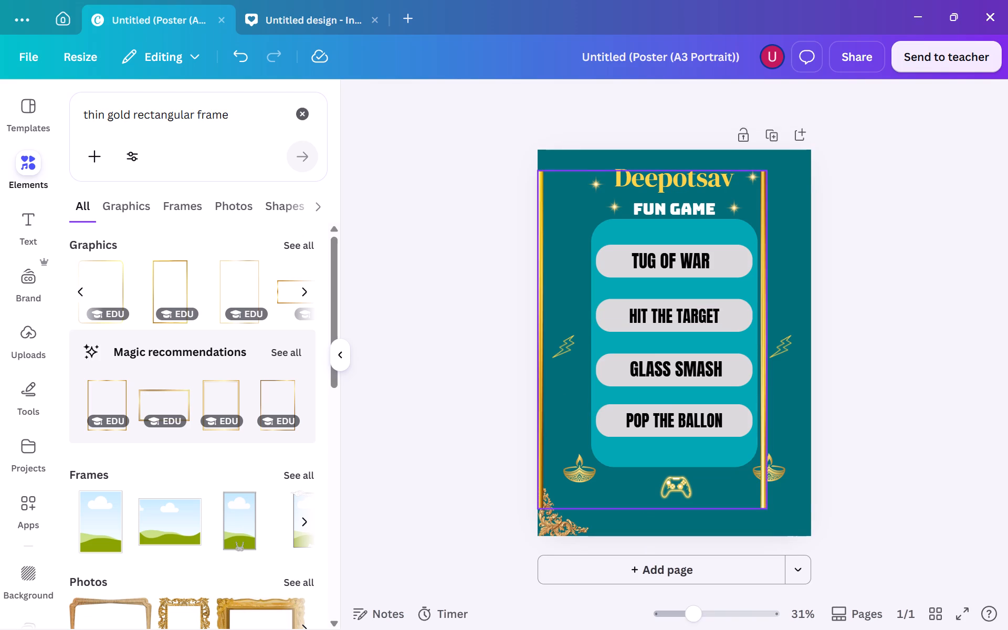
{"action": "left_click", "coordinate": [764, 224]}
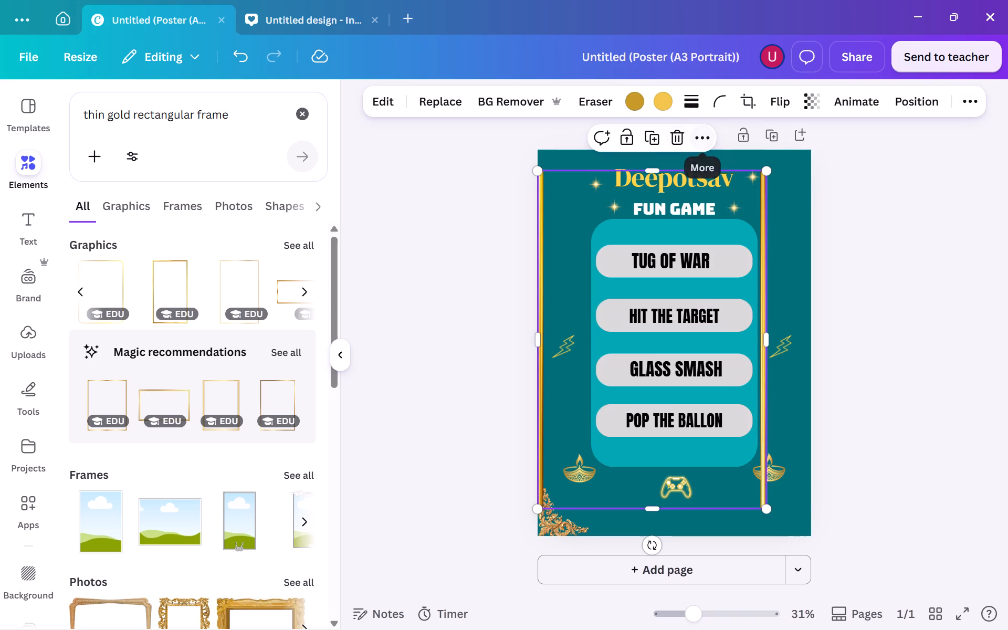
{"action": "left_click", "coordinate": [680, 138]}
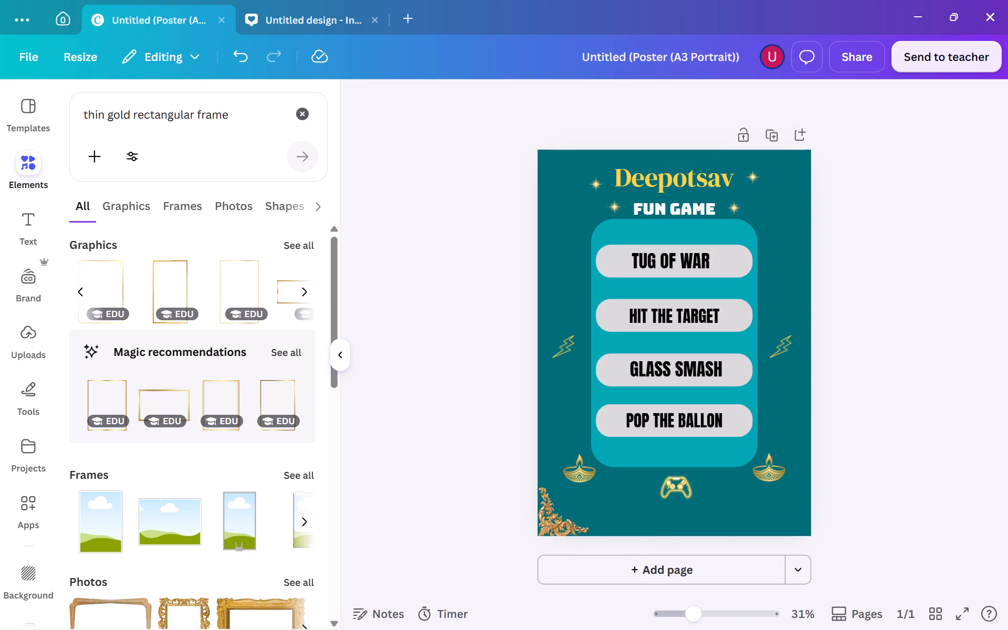
Add the thin pale-gold rectangular frame graphic and stretch it to all four edges of the poster.
{"action": "left_click", "coordinate": [248, 294]}
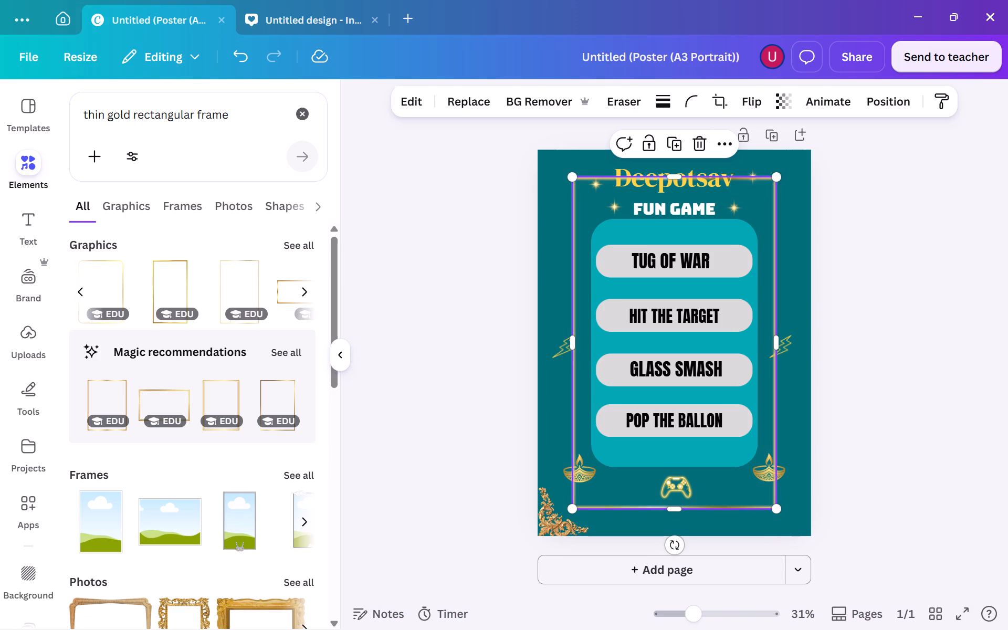
{"action": "left_click_drag", "start_coordinate": [571, 341], "coordinate": [547, 346]}
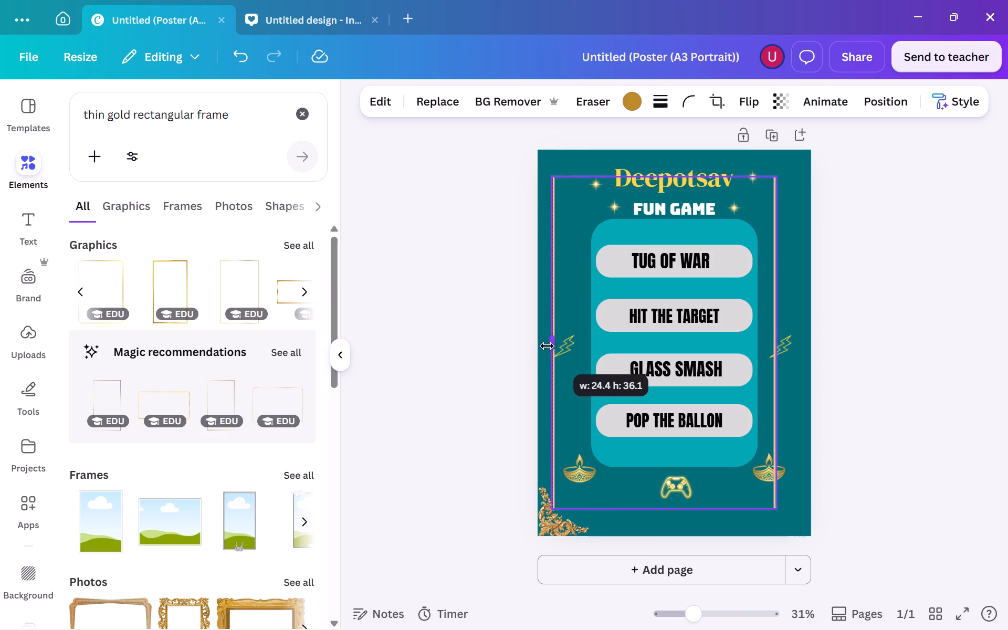
{"action": "left_click_drag", "start_coordinate": [547, 346], "coordinate": [537, 350]}
{"action": "left_click_drag", "start_coordinate": [657, 513], "coordinate": [659, 515]}
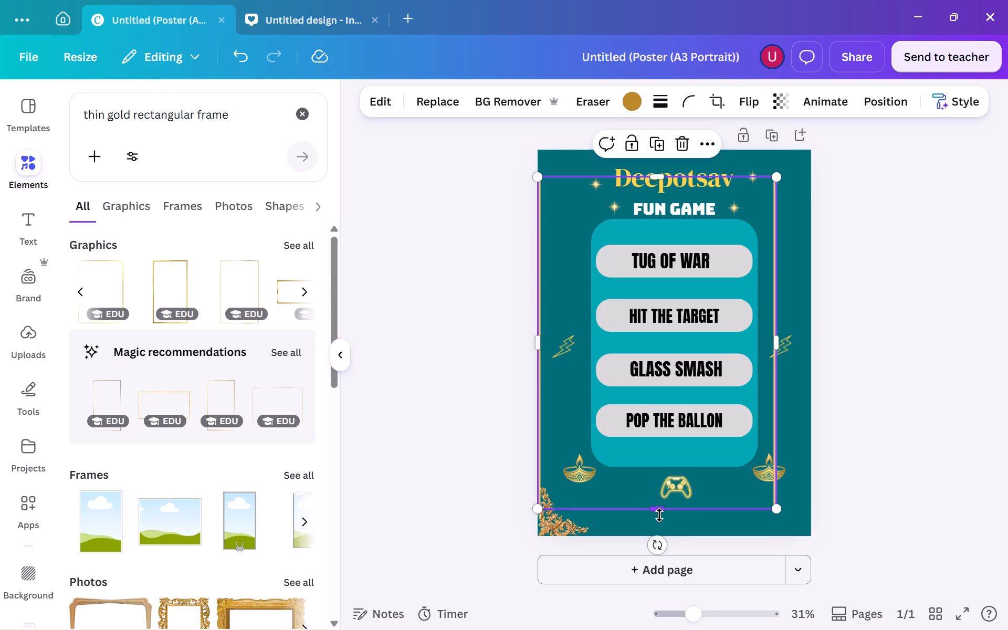
{"action": "left_click_drag", "start_coordinate": [659, 515], "coordinate": [648, 540]}
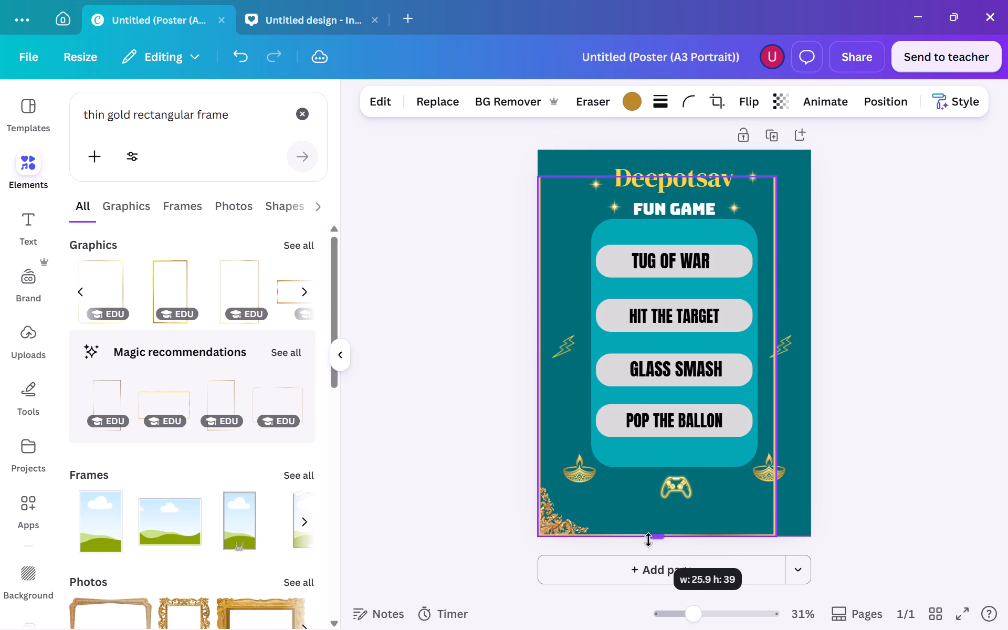
{"action": "left_click_drag", "start_coordinate": [648, 540], "coordinate": [647, 539]}
{"action": "left_click_drag", "start_coordinate": [773, 355], "coordinate": [799, 356]}
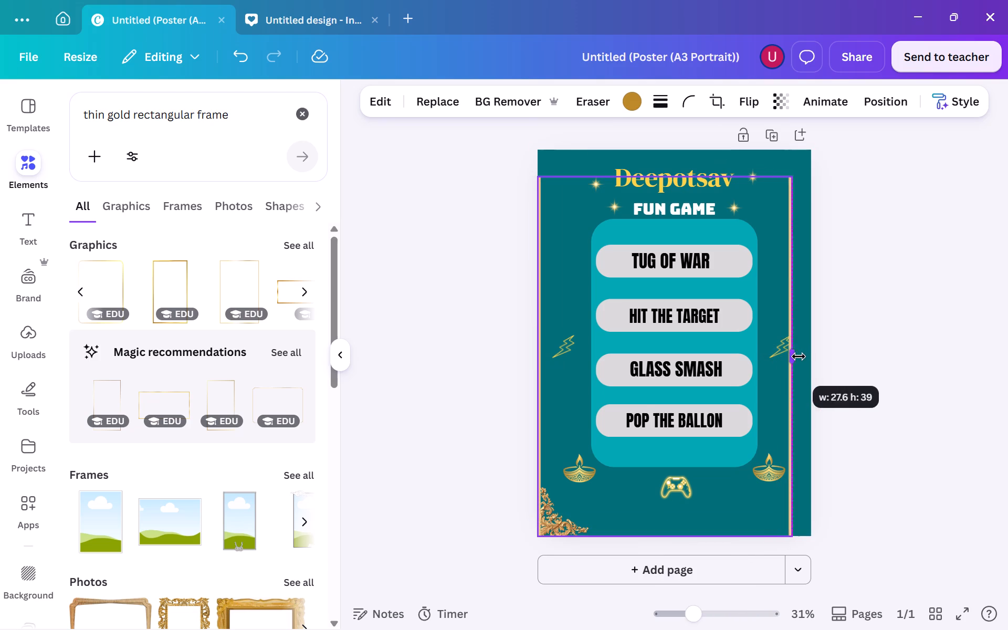
{"action": "left_click_drag", "start_coordinate": [799, 356], "coordinate": [807, 356]}
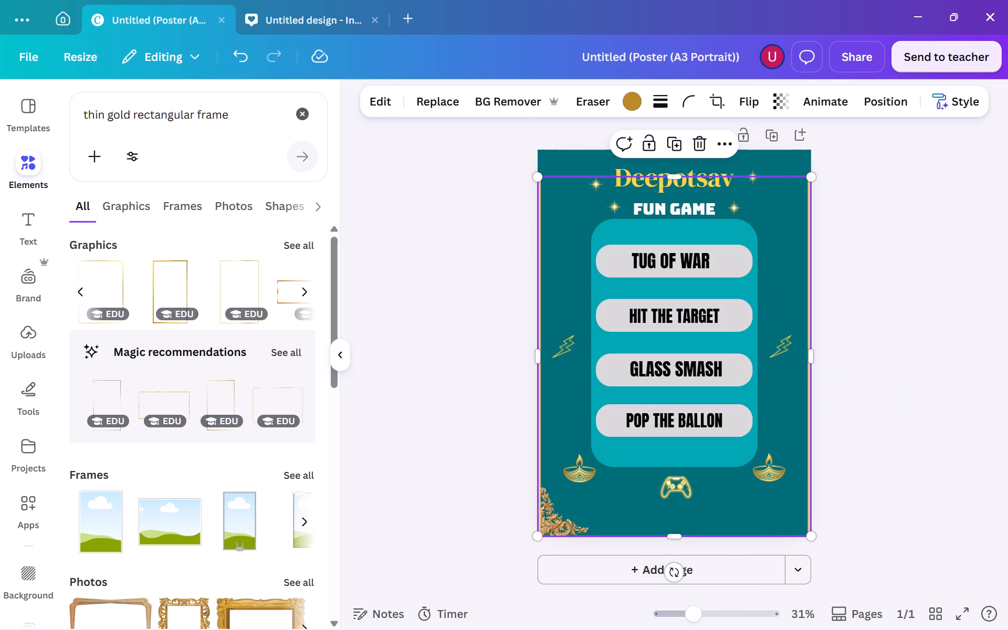
{"action": "left_click_drag", "start_coordinate": [675, 178], "coordinate": [675, 166]}
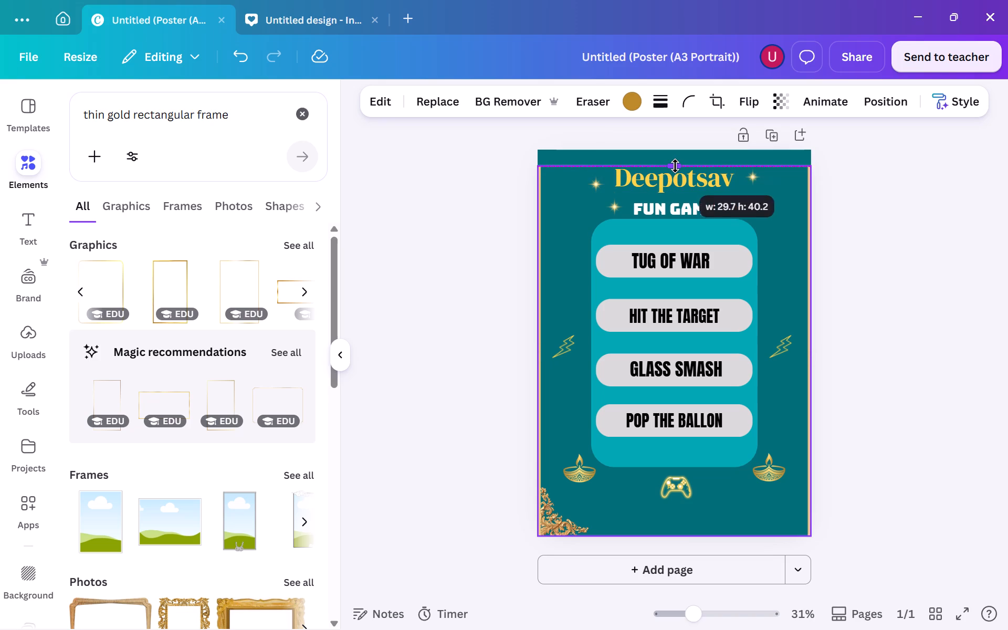
{"action": "left_click_drag", "start_coordinate": [675, 166], "coordinate": [670, 152]}
{"action": "left_click", "coordinate": [841, 192]}
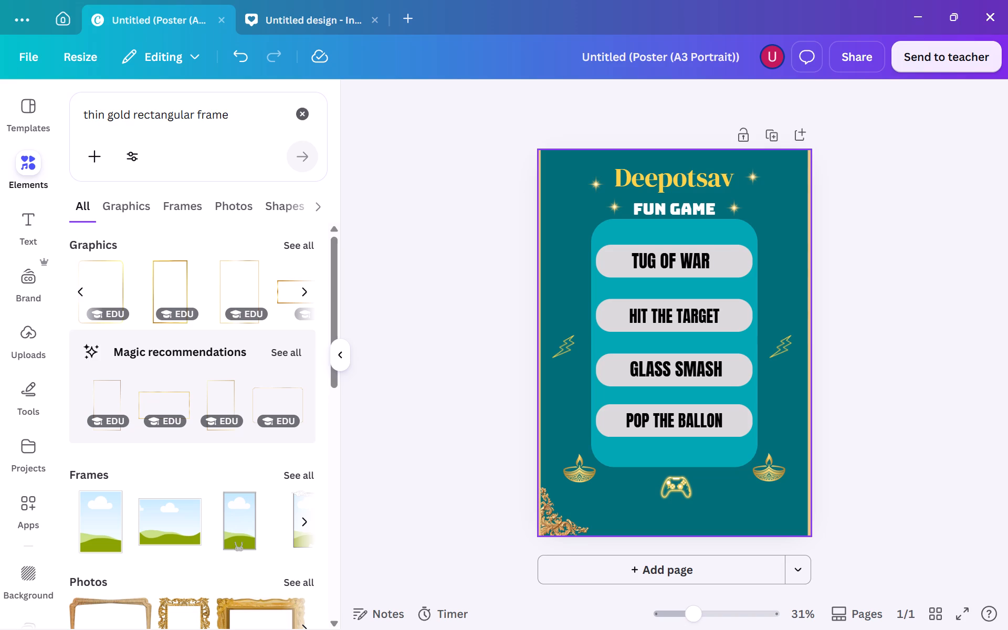
Nudge the golden floral corner ornament slightly right so it sits inside the thin gold frame.
{"action": "left_click_drag", "start_coordinate": [564, 526], "coordinate": [576, 525]}
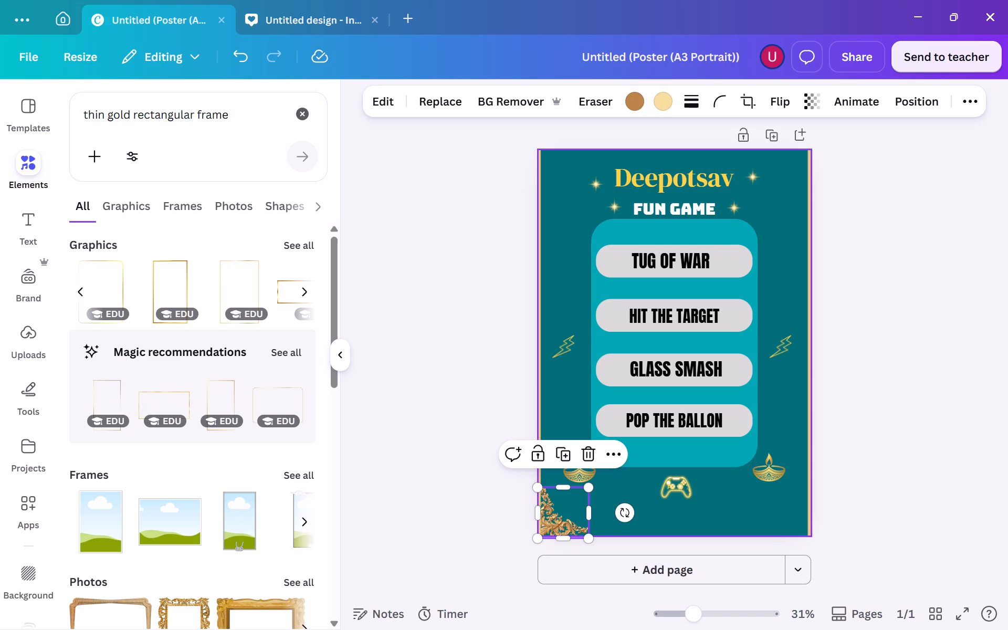
{"action": "left_click", "coordinate": [564, 519]}
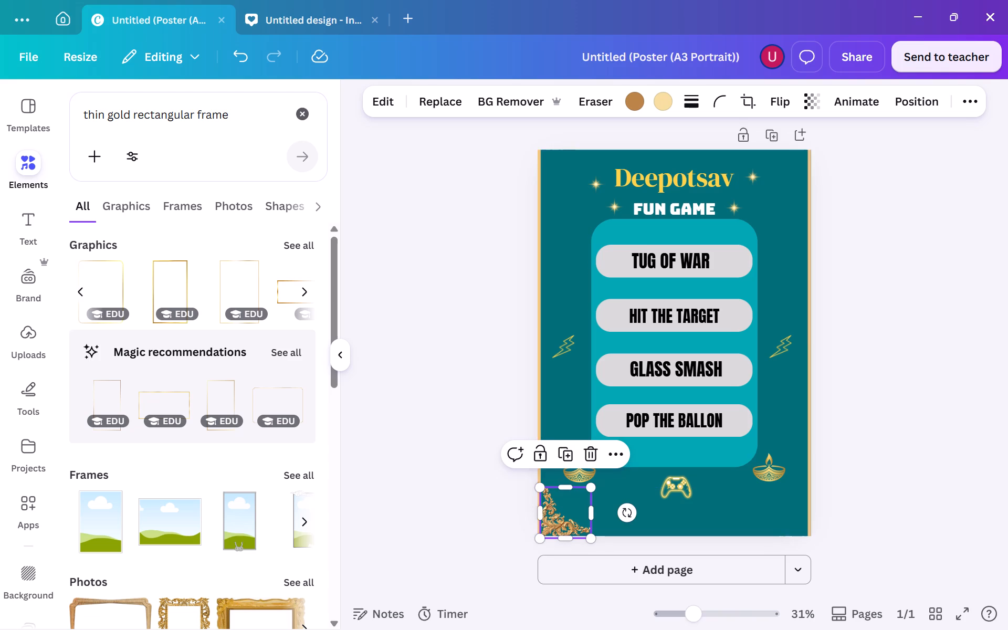
{"action": "left_click", "coordinate": [880, 350]}
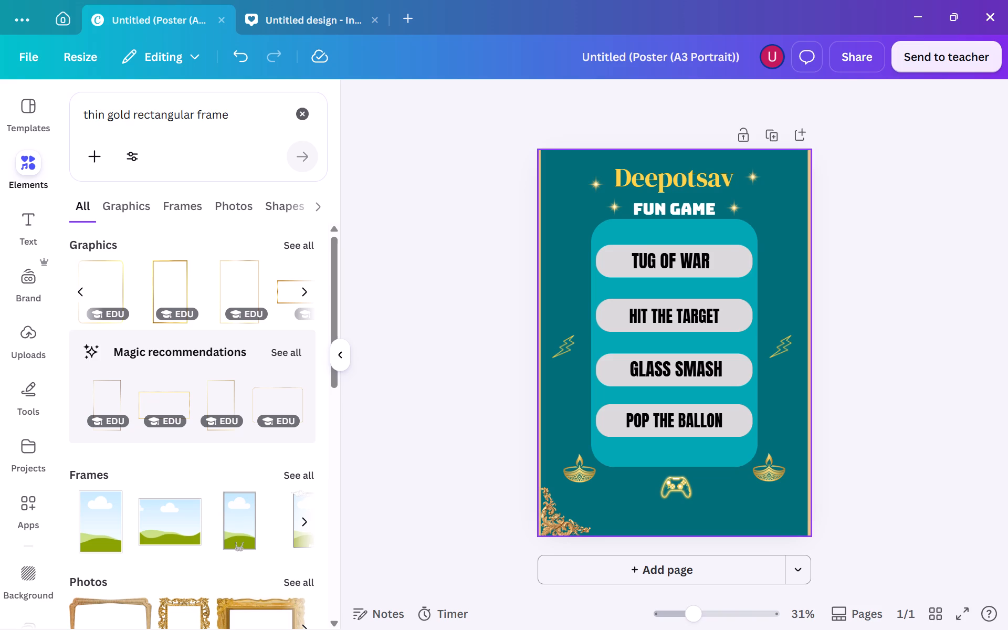
Change the colour of the thin gold frame around the poster to #FFD447.
{"action": "left_click", "coordinate": [806, 261]}
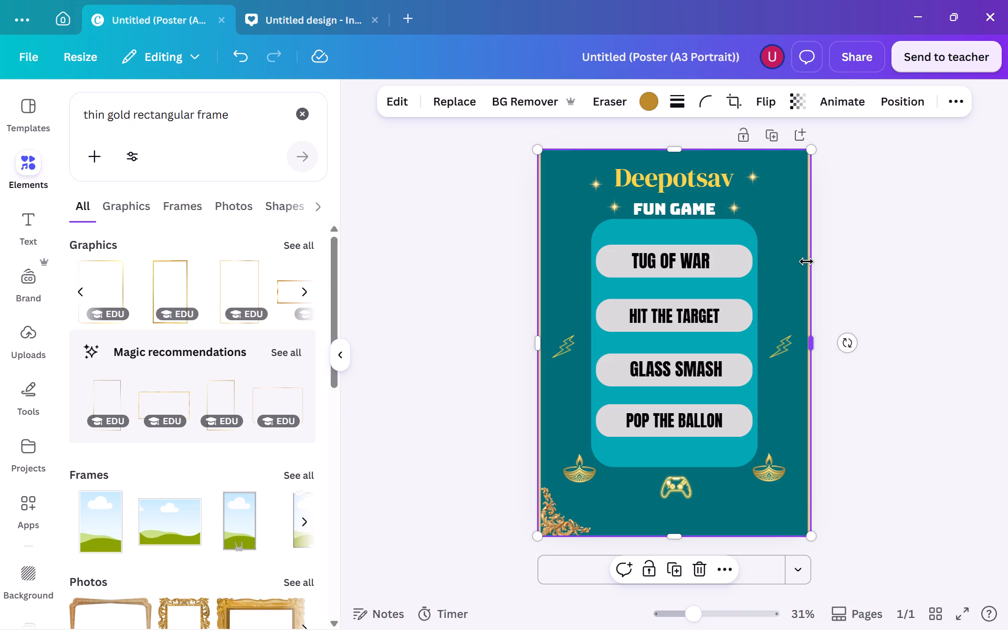
{"action": "left_click", "coordinate": [806, 261]}
{"action": "left_click", "coordinate": [656, 98]}
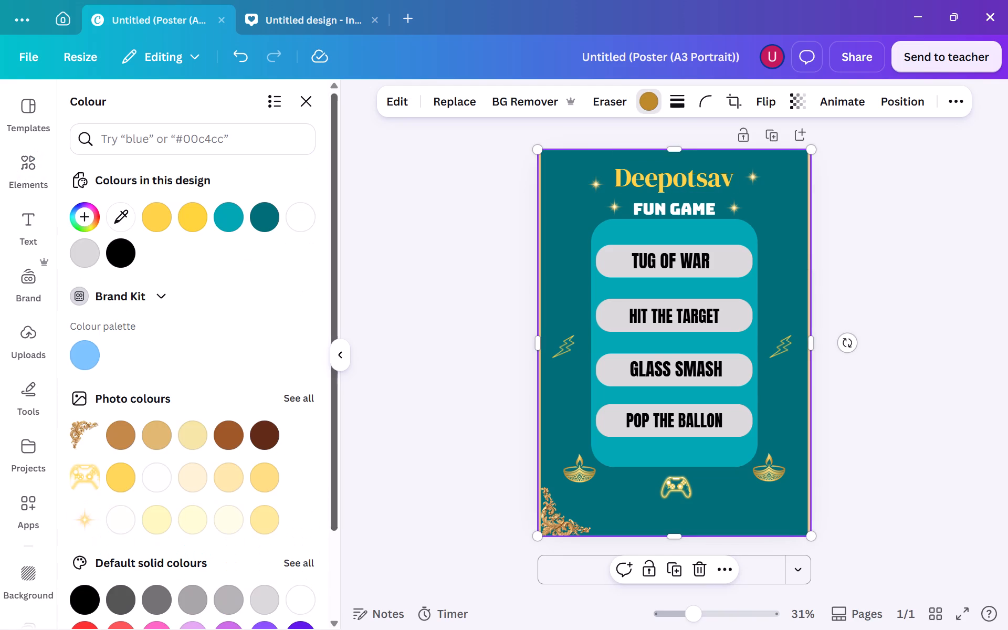
{"action": "left_click", "coordinate": [300, 141]}
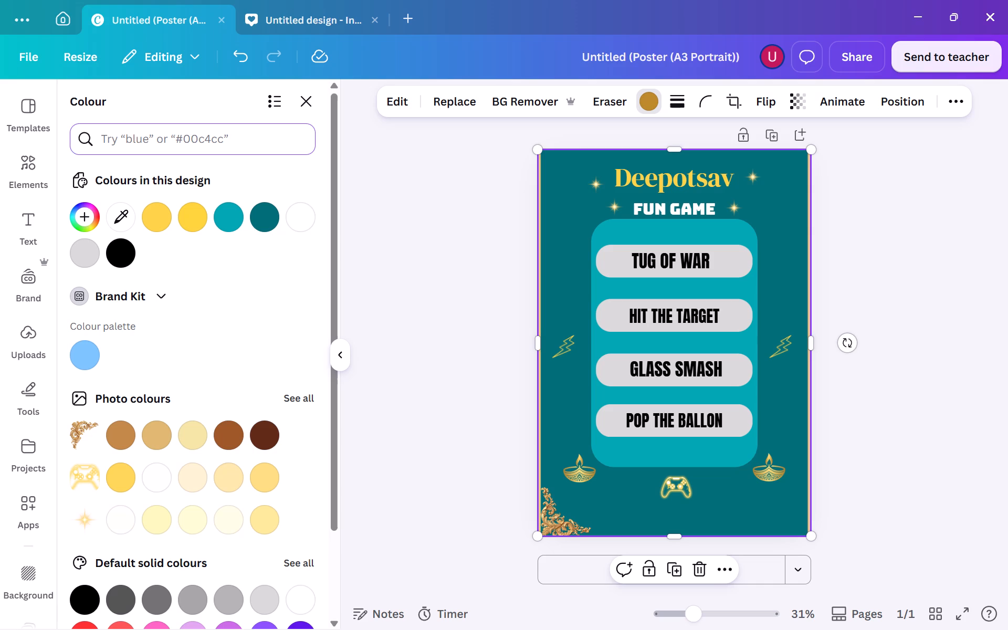
{"action": "key", "text": "shift+numbersign"}
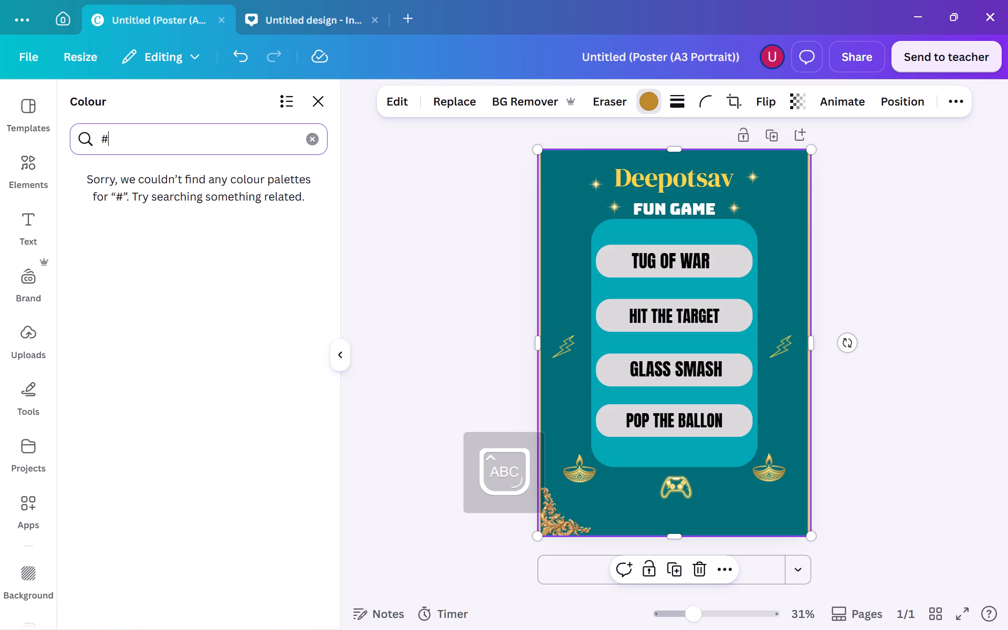
{"action": "type", "text": "FF"}
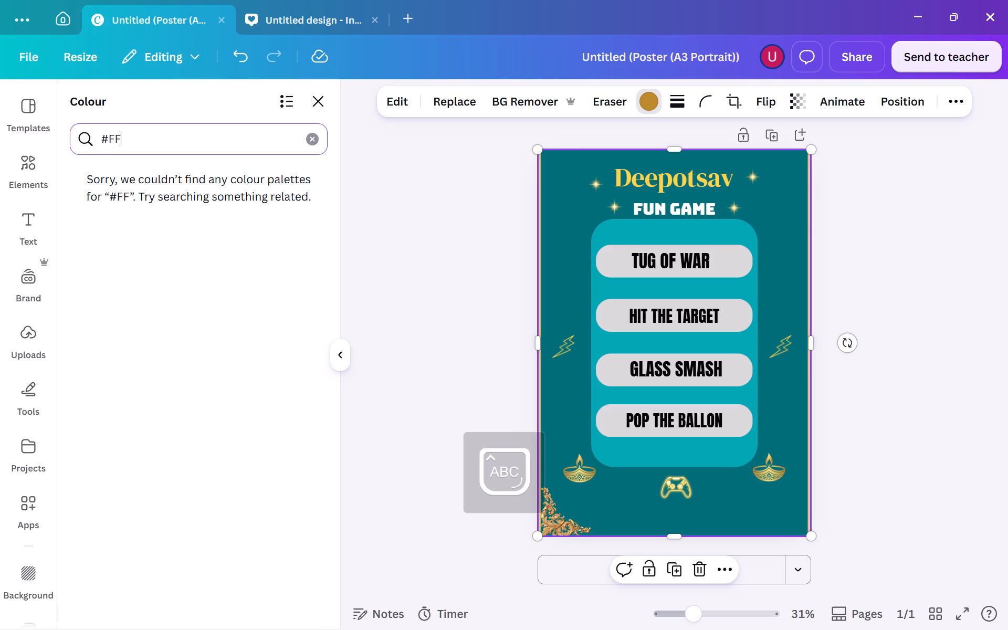
{"action": "type", "text": "D44"}
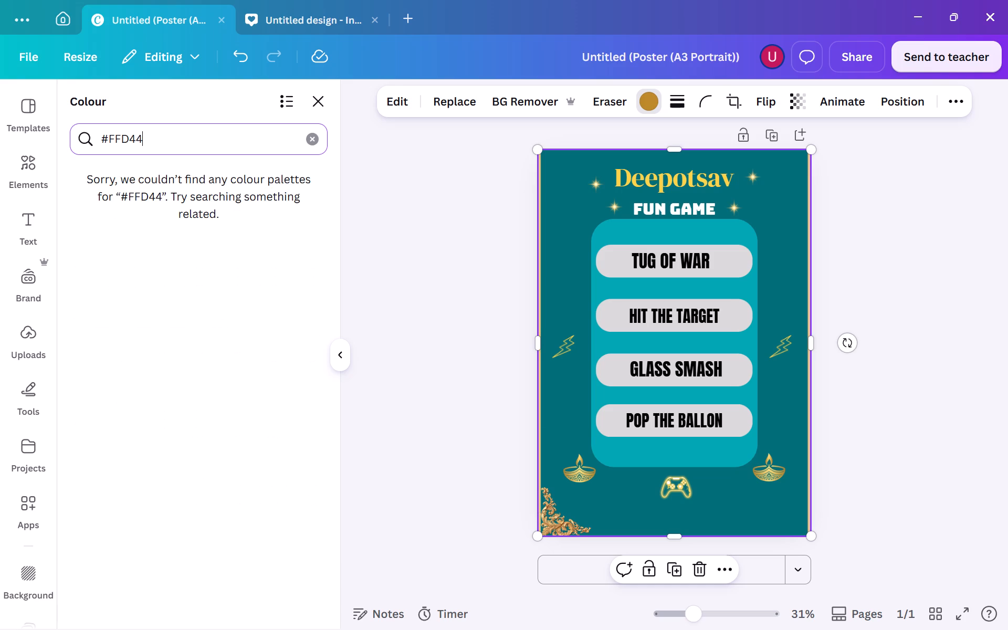
{"action": "key", "text": "7"}
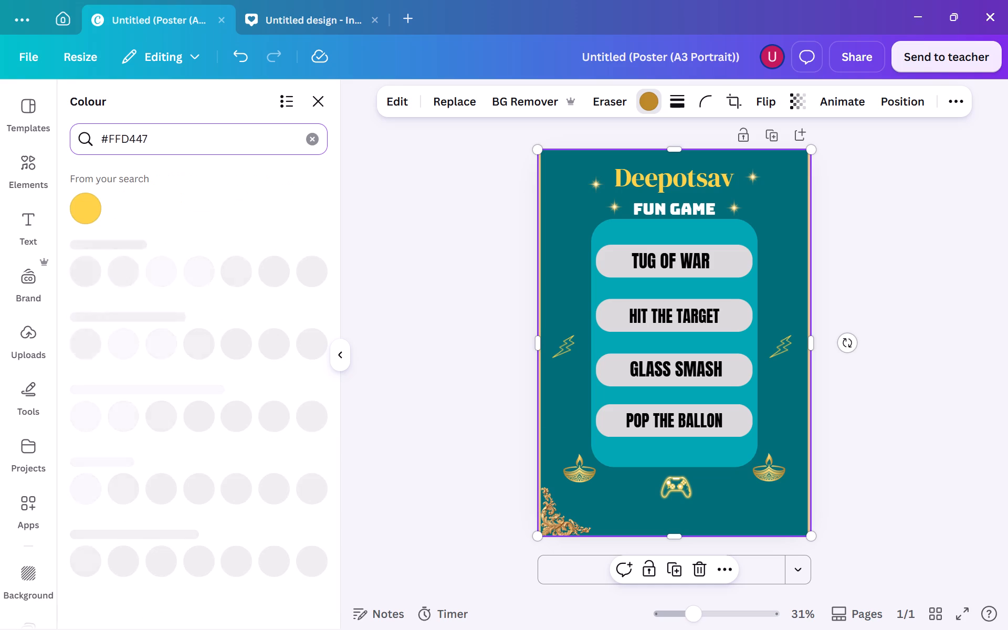
{"action": "left_click", "coordinate": [90, 206]}
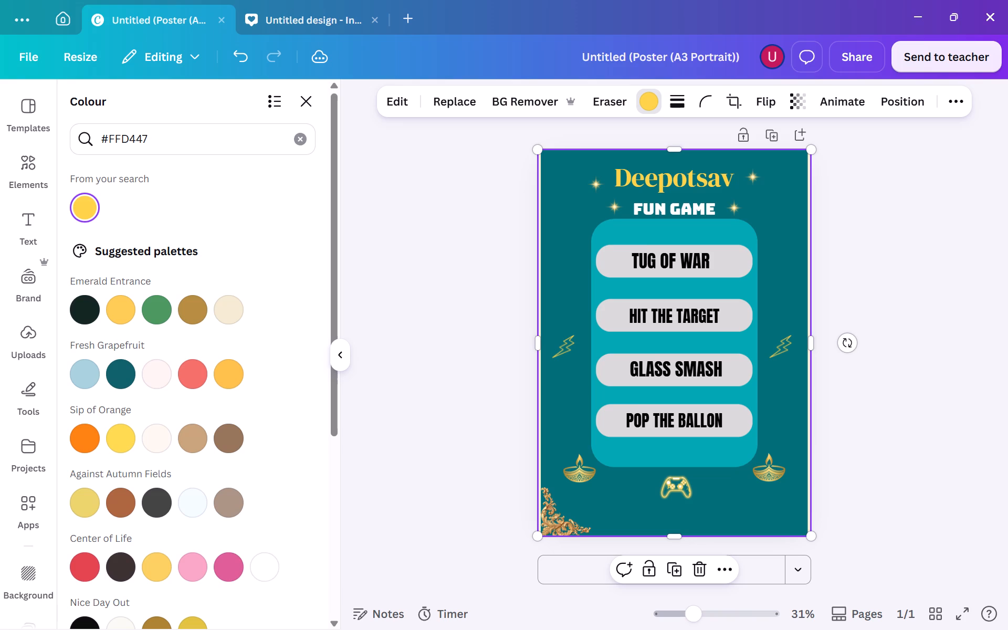
{"action": "left_click", "coordinate": [86, 207]}
{"action": "left_click", "coordinate": [370, 215]}
{"action": "left_click", "coordinate": [400, 207]}
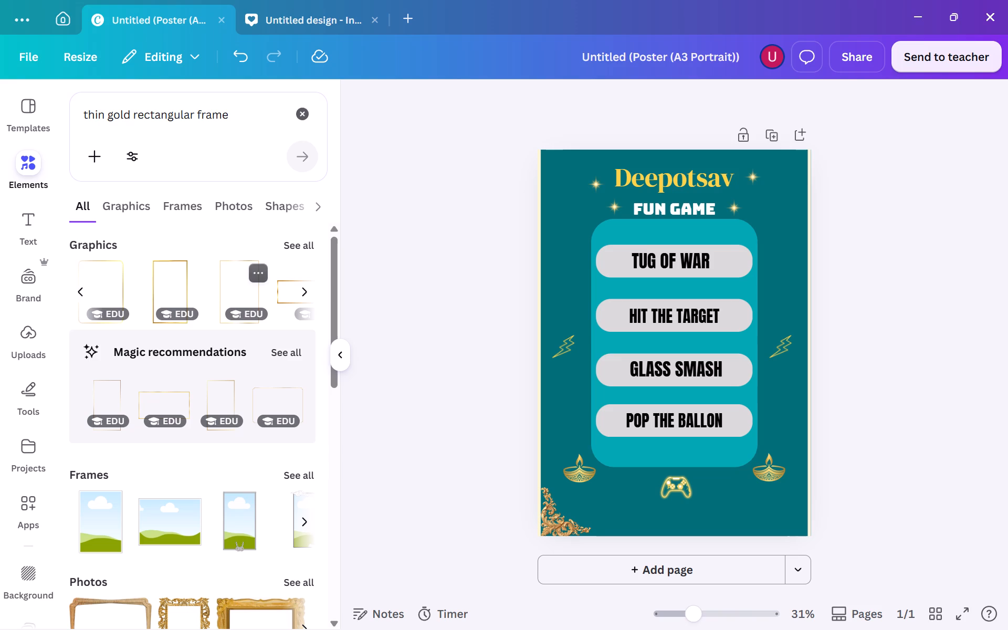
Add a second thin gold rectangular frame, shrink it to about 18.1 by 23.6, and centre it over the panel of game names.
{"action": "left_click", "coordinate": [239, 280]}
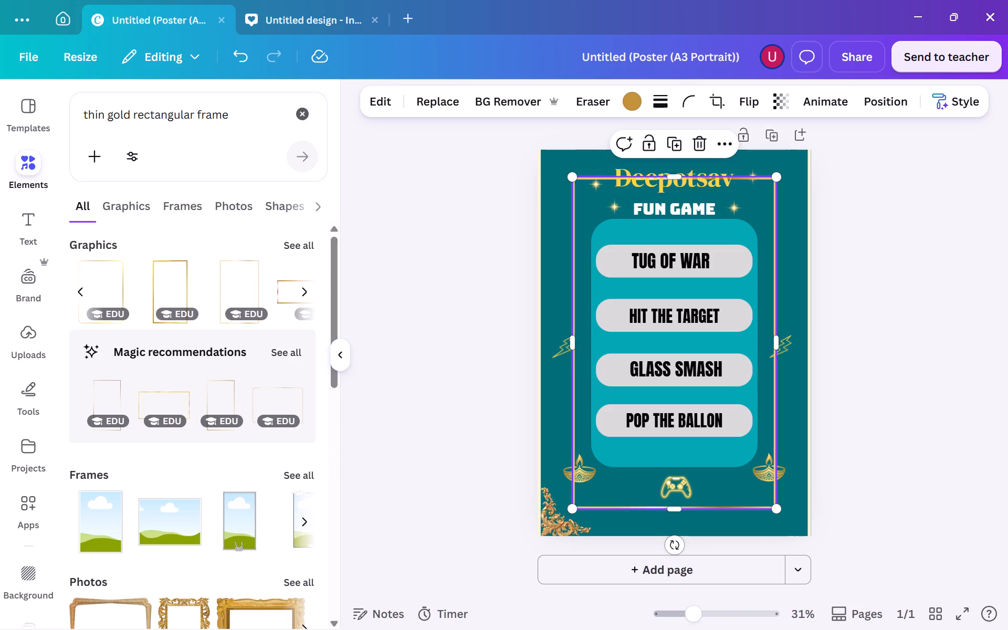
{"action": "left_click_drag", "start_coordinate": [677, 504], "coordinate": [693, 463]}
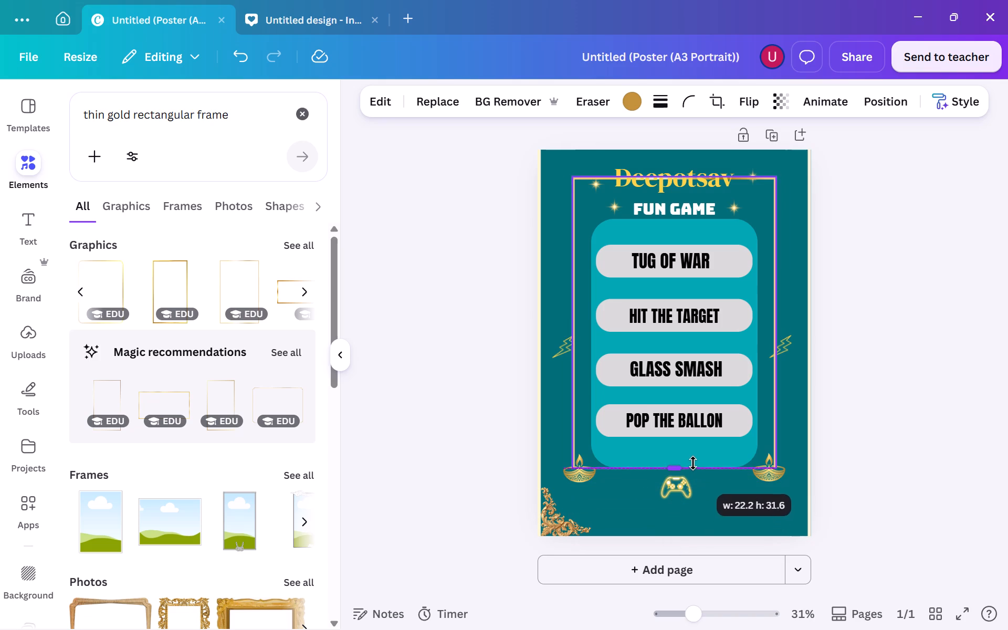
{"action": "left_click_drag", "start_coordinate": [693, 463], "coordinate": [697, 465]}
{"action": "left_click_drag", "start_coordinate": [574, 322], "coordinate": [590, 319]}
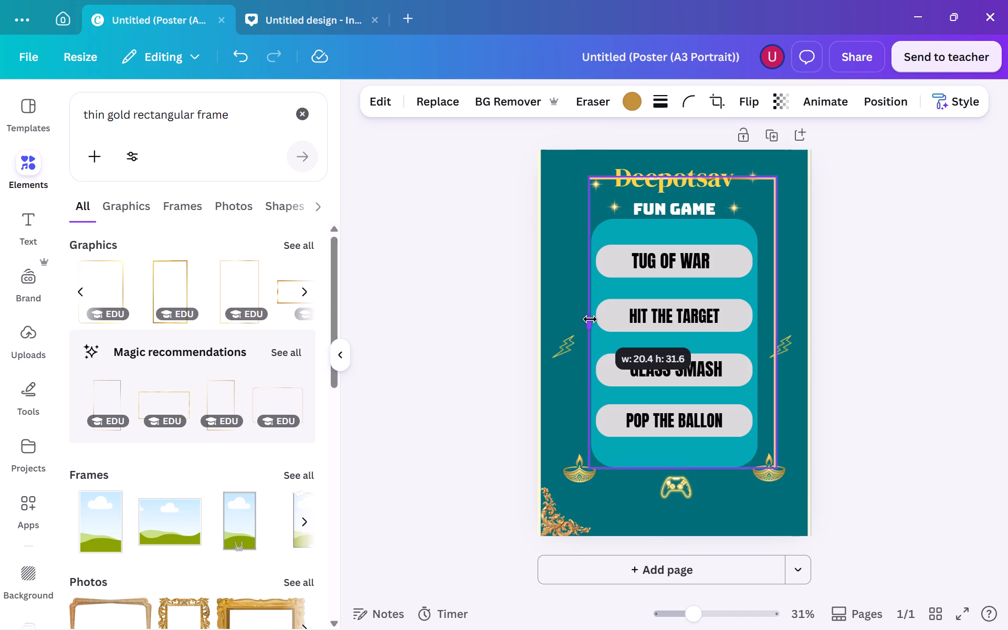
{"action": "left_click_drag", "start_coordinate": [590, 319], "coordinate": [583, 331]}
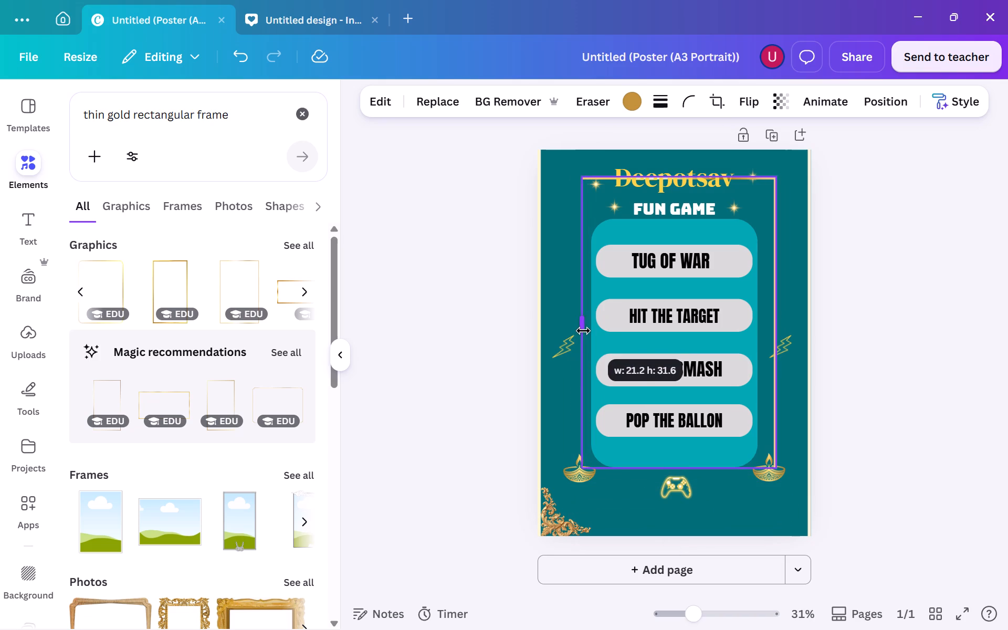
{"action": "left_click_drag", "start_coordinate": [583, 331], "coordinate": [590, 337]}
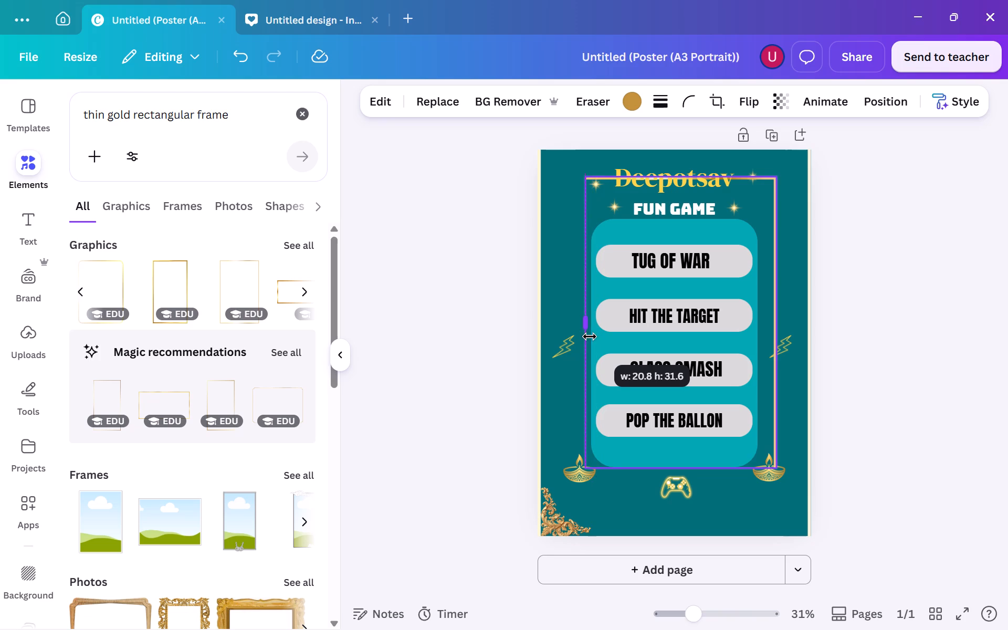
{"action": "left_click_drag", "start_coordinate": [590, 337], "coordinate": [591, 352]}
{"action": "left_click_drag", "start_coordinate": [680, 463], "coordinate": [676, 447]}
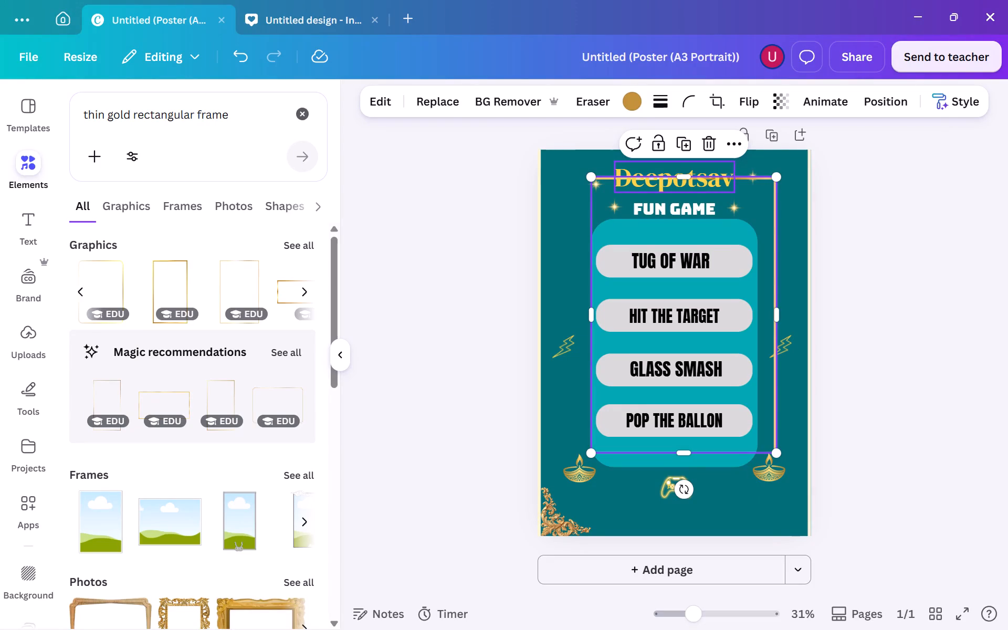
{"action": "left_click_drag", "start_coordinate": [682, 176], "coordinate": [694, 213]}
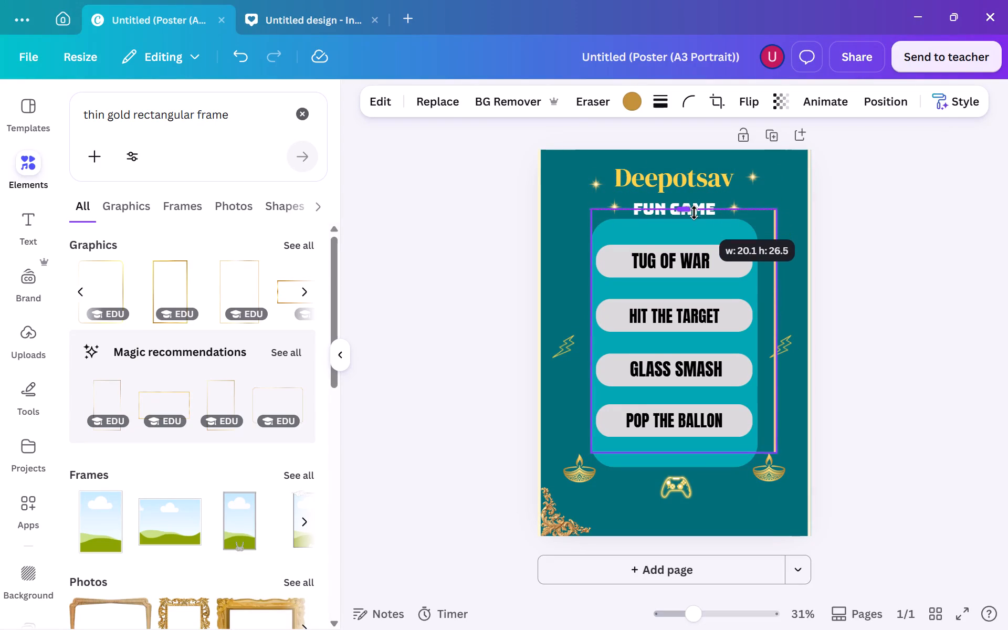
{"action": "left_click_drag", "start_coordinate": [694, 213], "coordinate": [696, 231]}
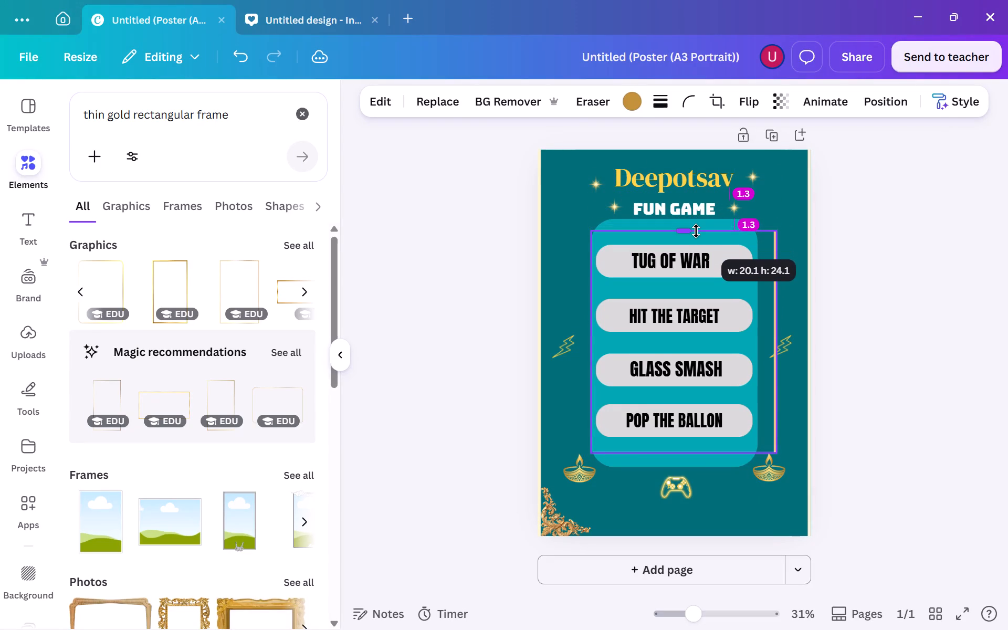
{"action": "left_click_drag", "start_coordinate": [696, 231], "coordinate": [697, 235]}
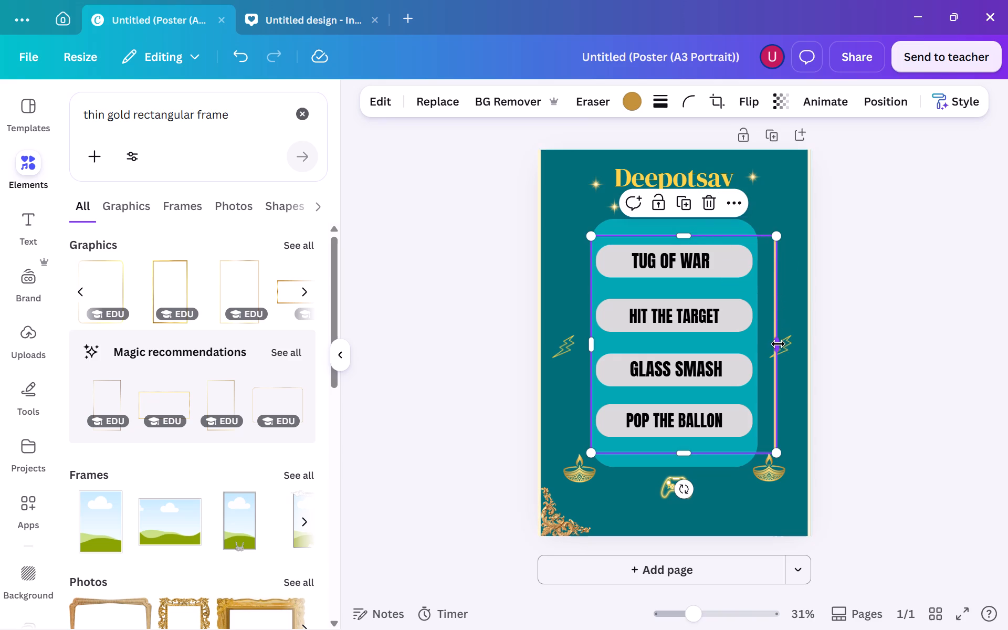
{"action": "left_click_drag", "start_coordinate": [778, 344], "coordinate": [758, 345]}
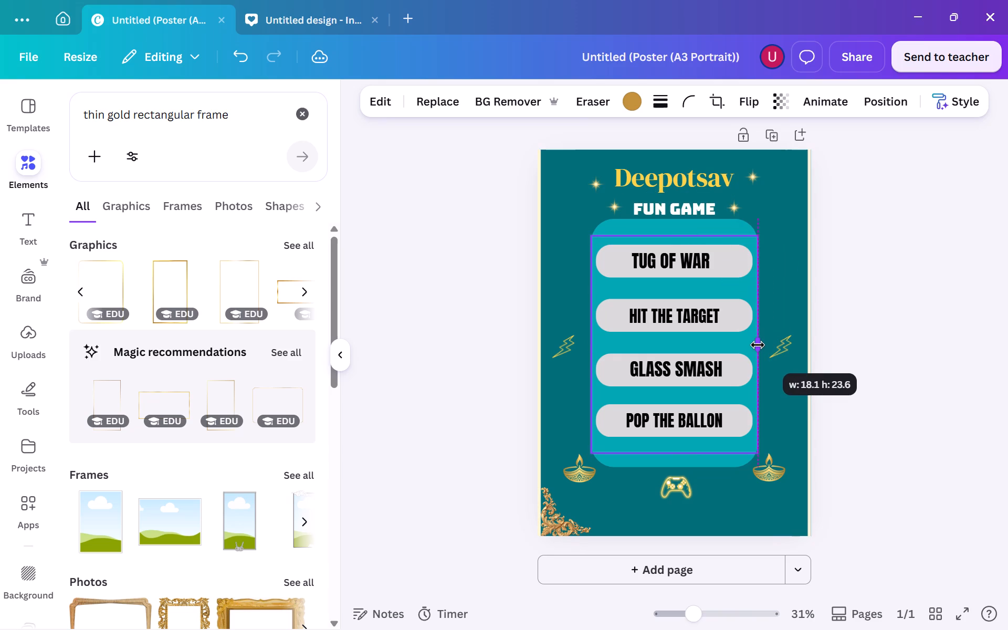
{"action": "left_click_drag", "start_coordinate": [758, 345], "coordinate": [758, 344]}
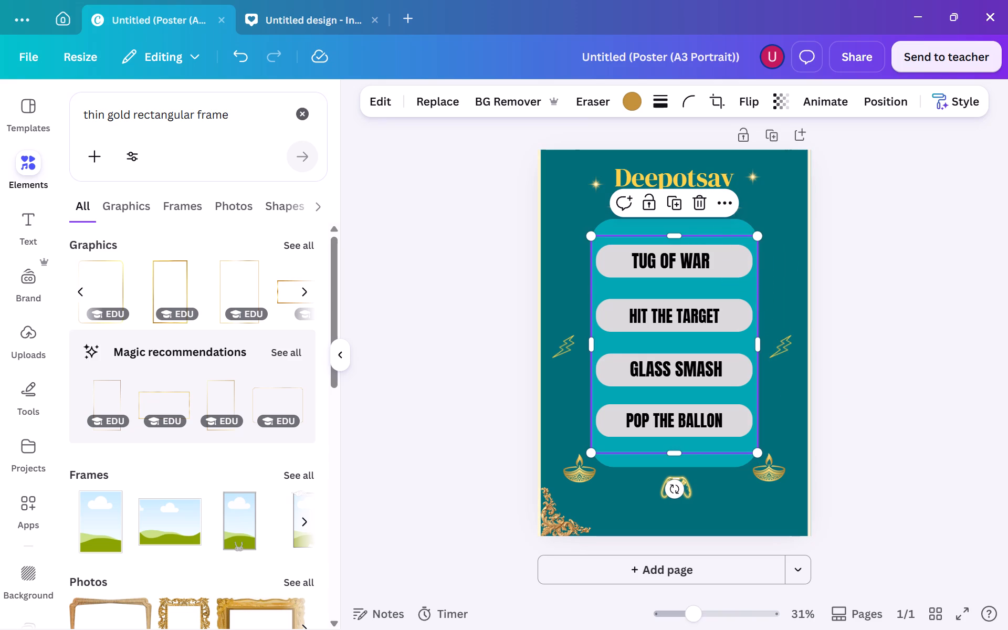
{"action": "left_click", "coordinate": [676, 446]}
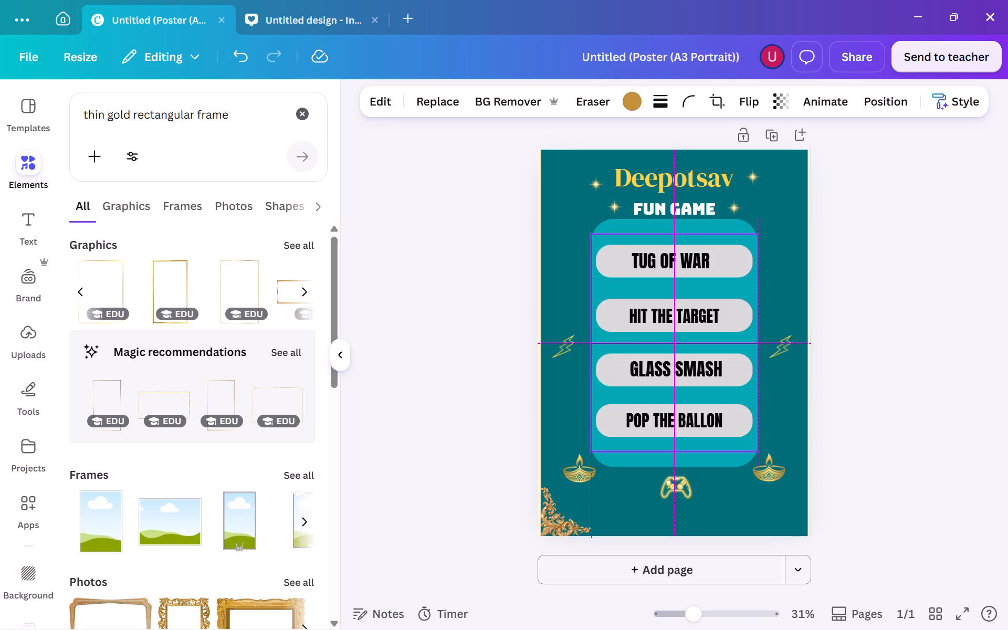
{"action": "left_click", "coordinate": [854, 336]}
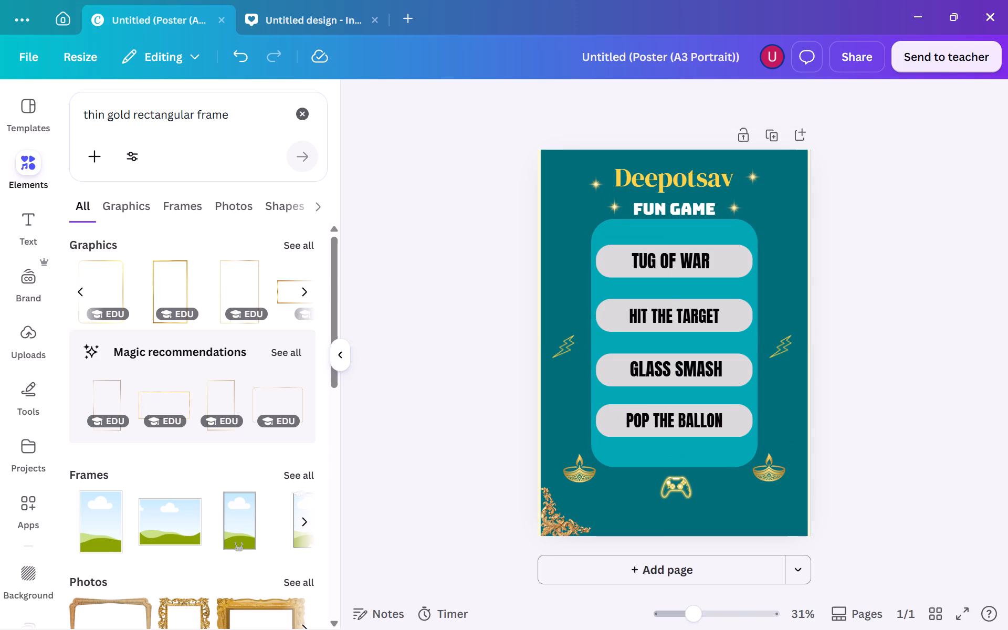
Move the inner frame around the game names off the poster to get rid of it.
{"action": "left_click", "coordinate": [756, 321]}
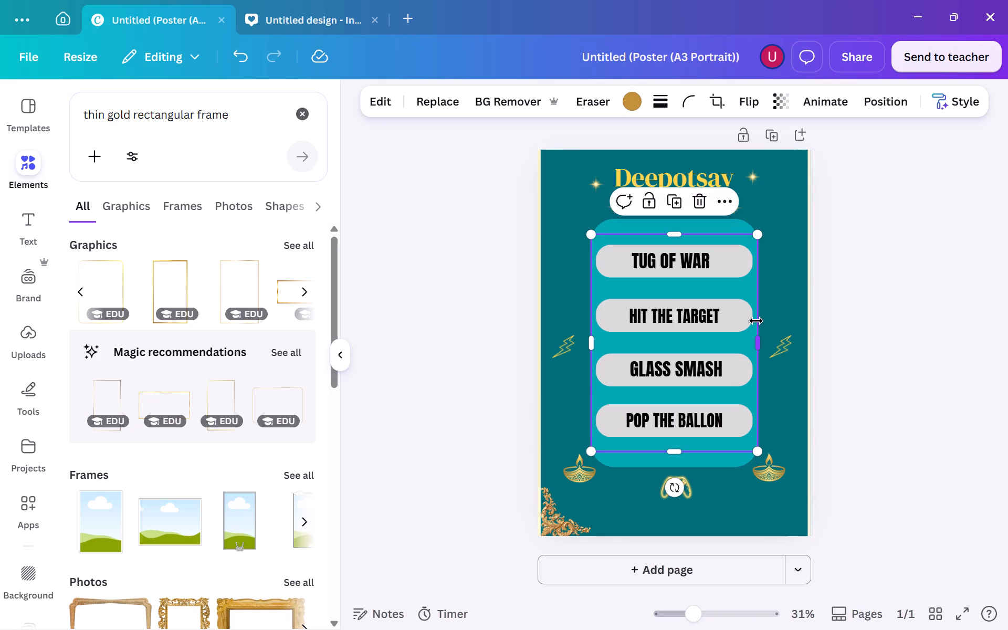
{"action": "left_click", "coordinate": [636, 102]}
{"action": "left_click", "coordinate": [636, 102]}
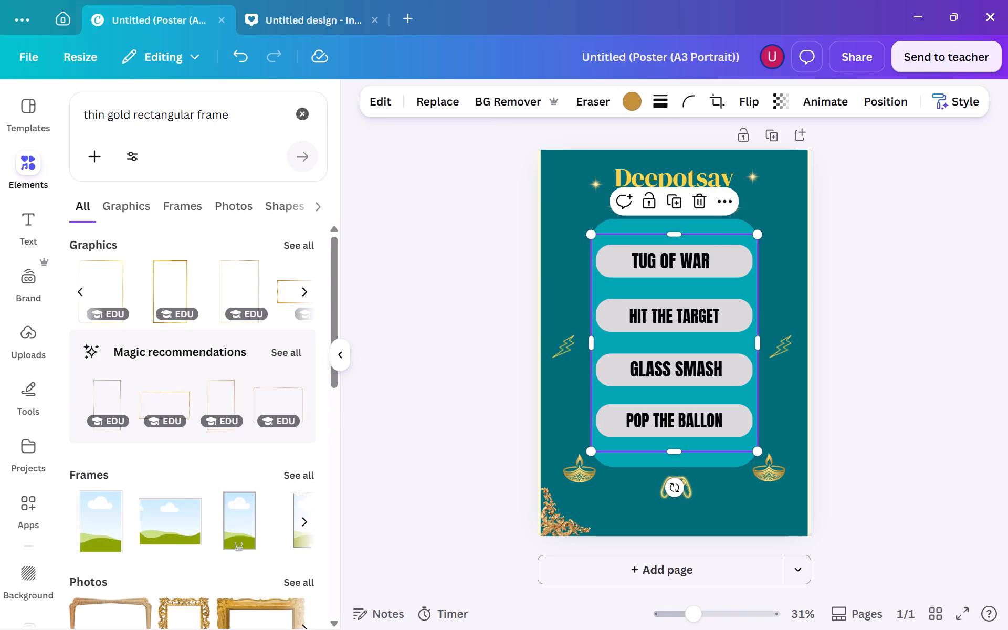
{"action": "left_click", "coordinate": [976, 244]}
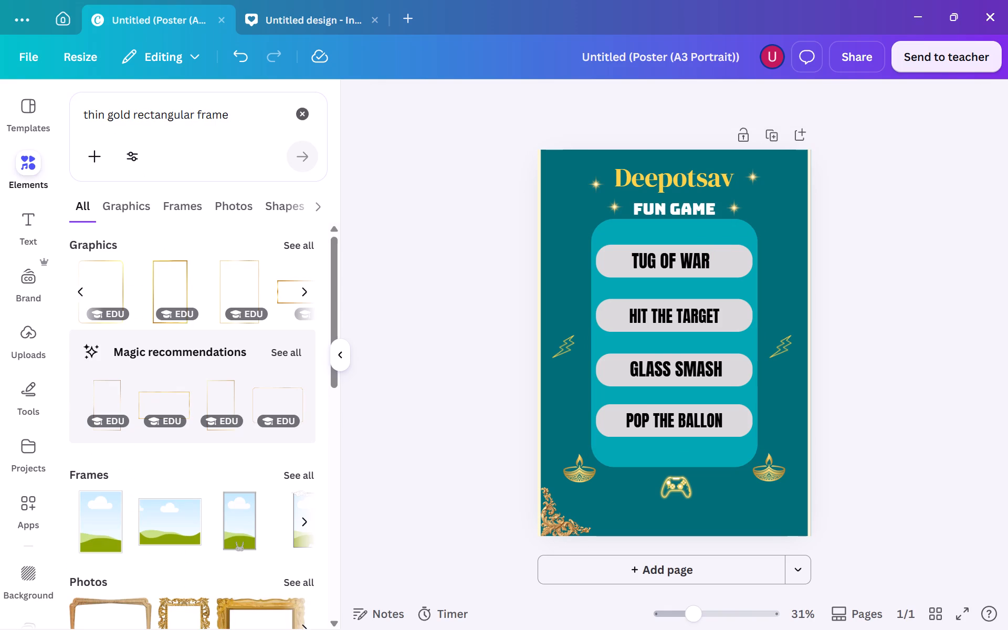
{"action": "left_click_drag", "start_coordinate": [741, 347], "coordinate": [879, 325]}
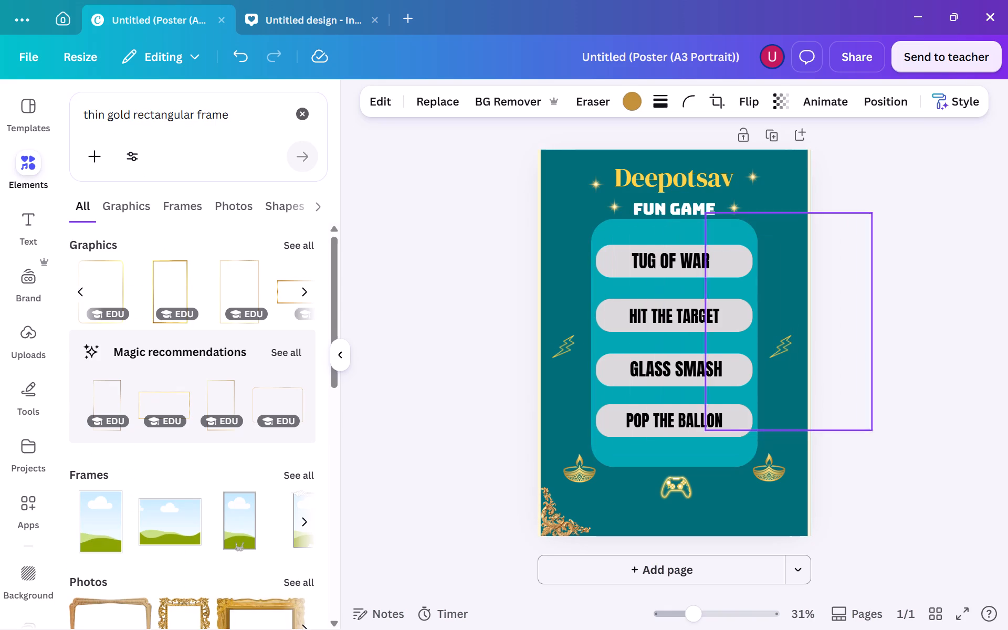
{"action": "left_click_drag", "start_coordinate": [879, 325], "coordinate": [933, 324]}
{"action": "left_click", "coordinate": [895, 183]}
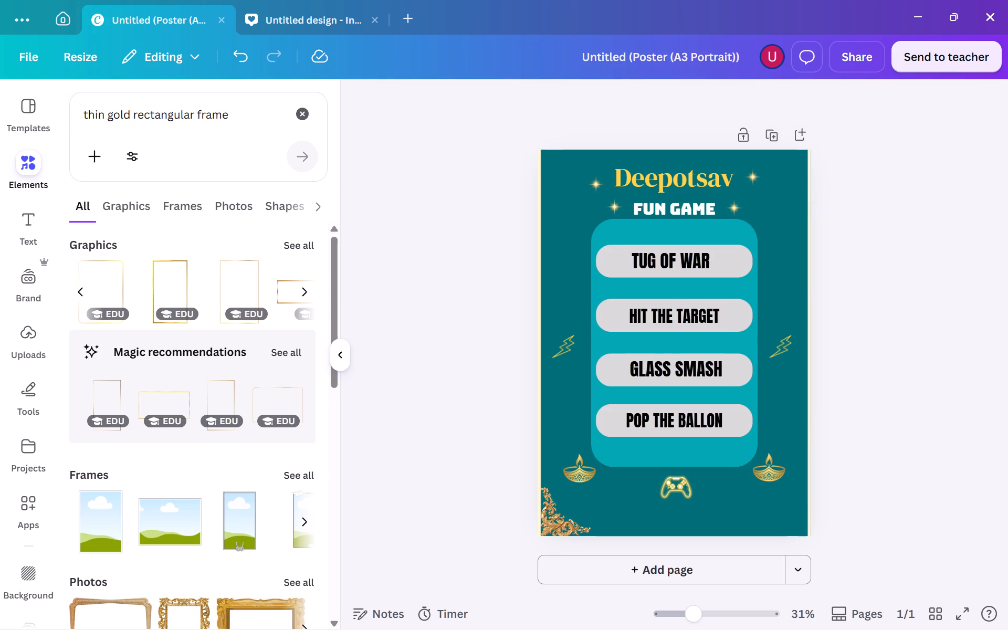
Open the colour settings of the poster's outer frame to check its colour, and return to Canva after the window overview.
{"action": "left_click", "coordinate": [541, 276]}
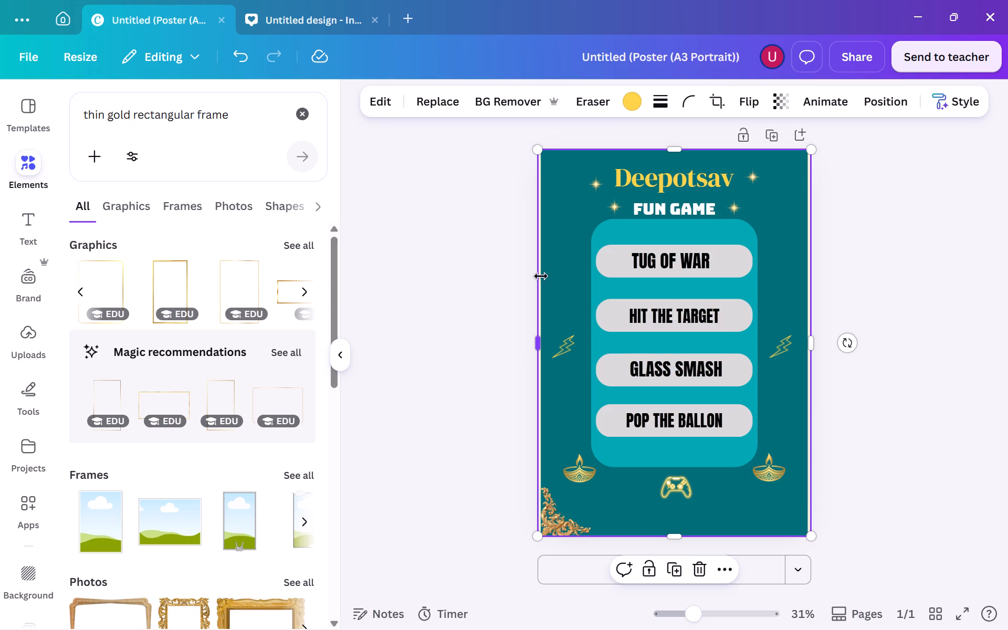
{"action": "left_click", "coordinate": [628, 97]}
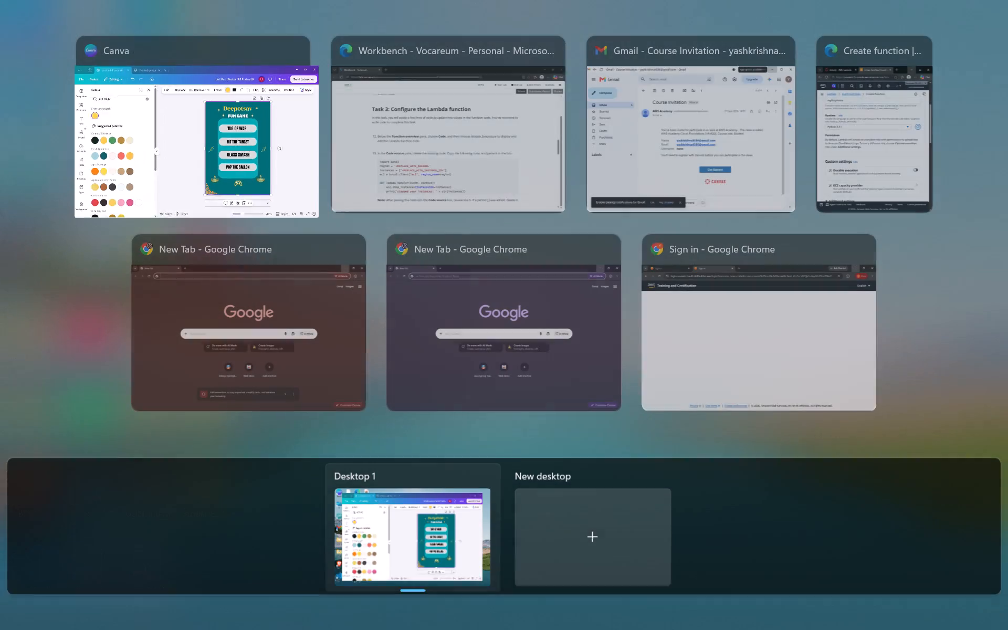
{"action": "left_click", "coordinate": [213, 120]}
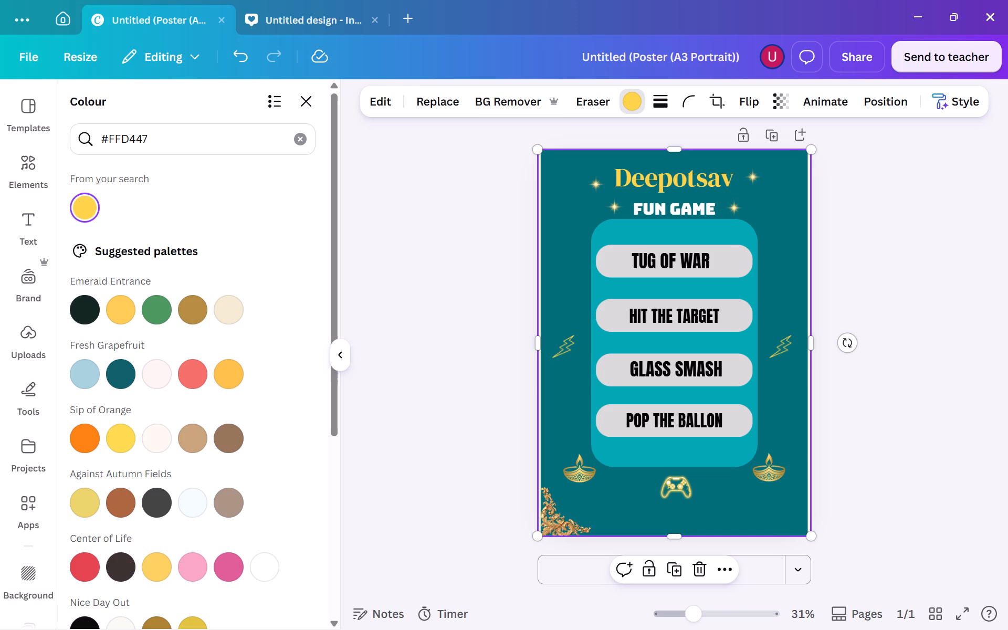
{"action": "left_click", "coordinate": [293, 137]}
Search the elements for GAMING PIXEL ICON GOLD and show all the matching graphics.
{"action": "left_click", "coordinate": [21, 173]}
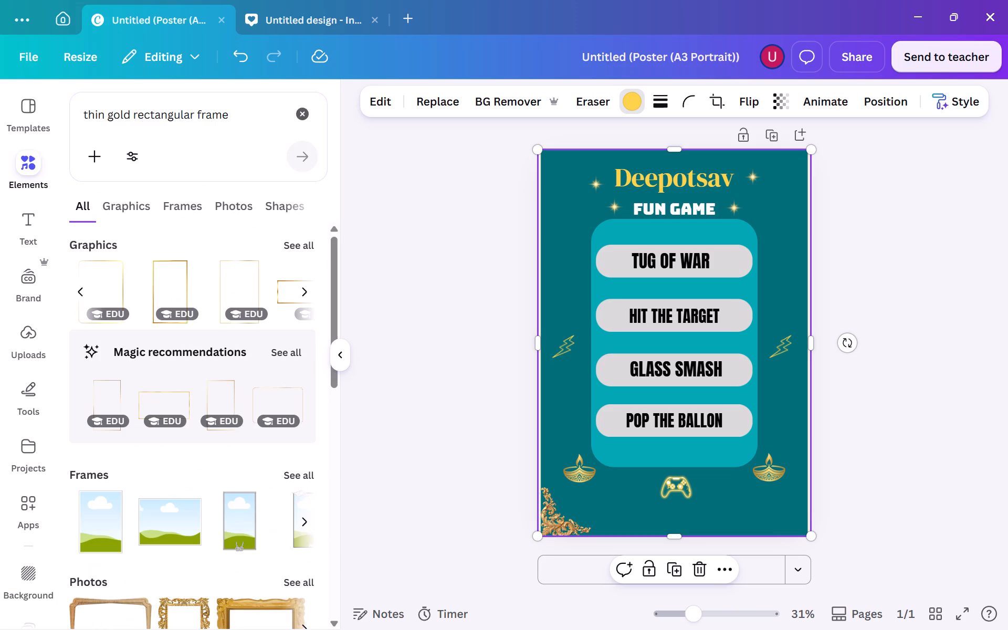
{"action": "left_click", "coordinate": [302, 113]}
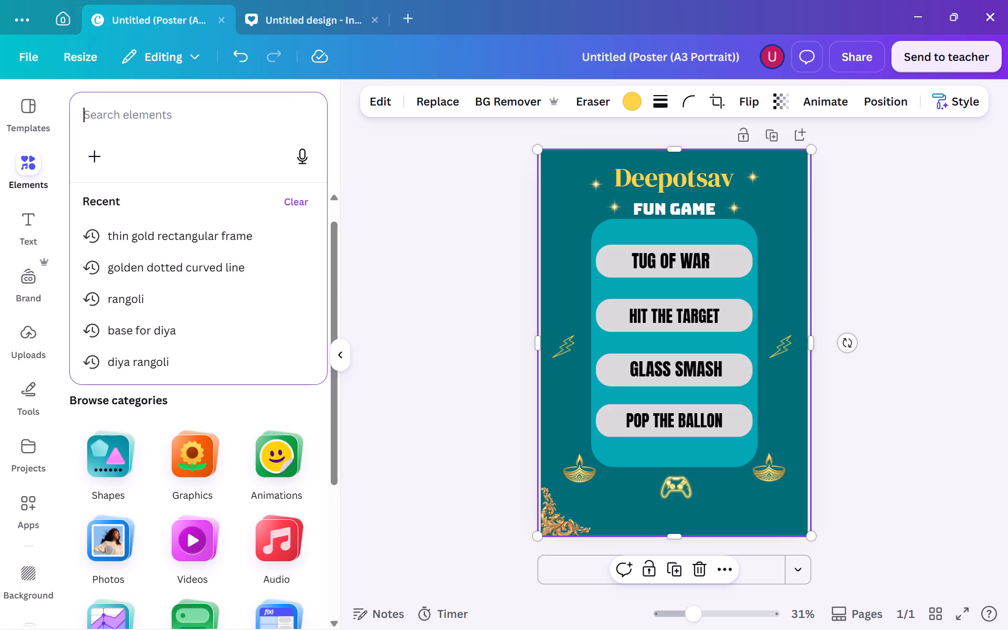
{"action": "type", "text": "GA"}
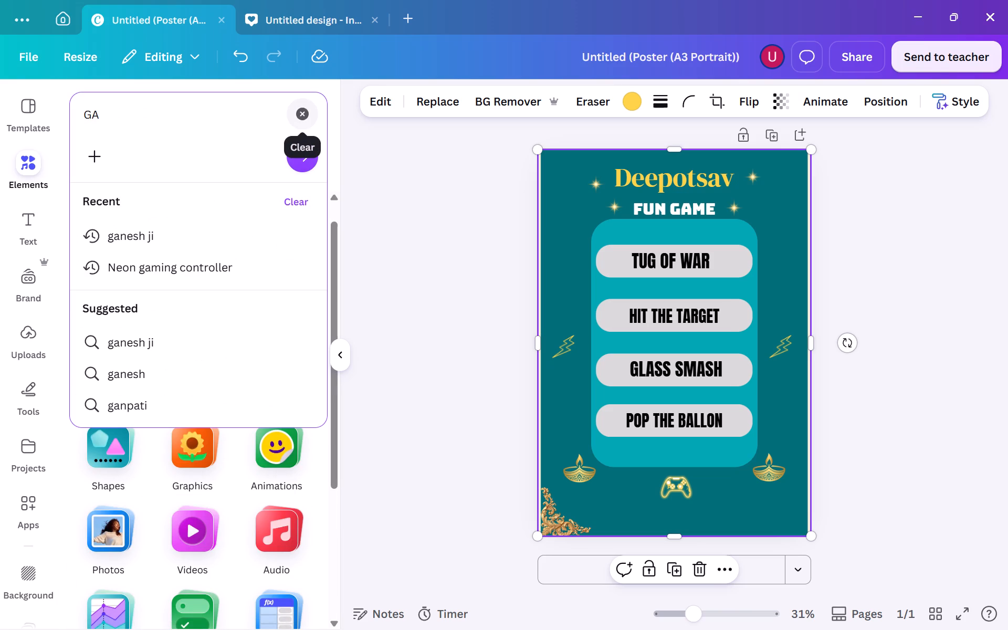
{"action": "type", "text": "MING PIXE"}
{"action": "type", "text": "L ICO"}
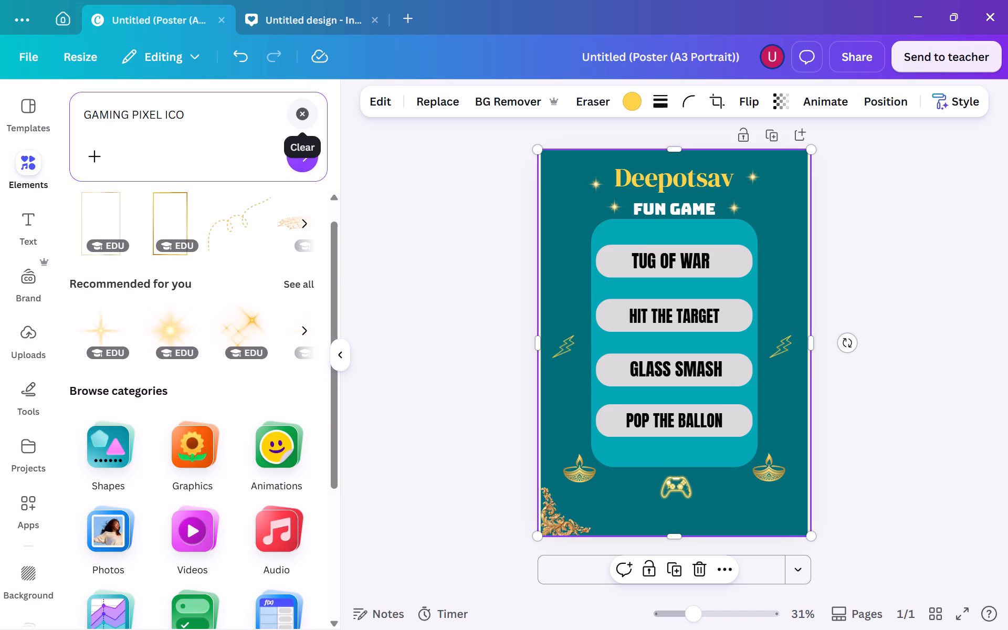
{"action": "type", "text": "N GOLD"}
{"action": "key", "text": "Return"}
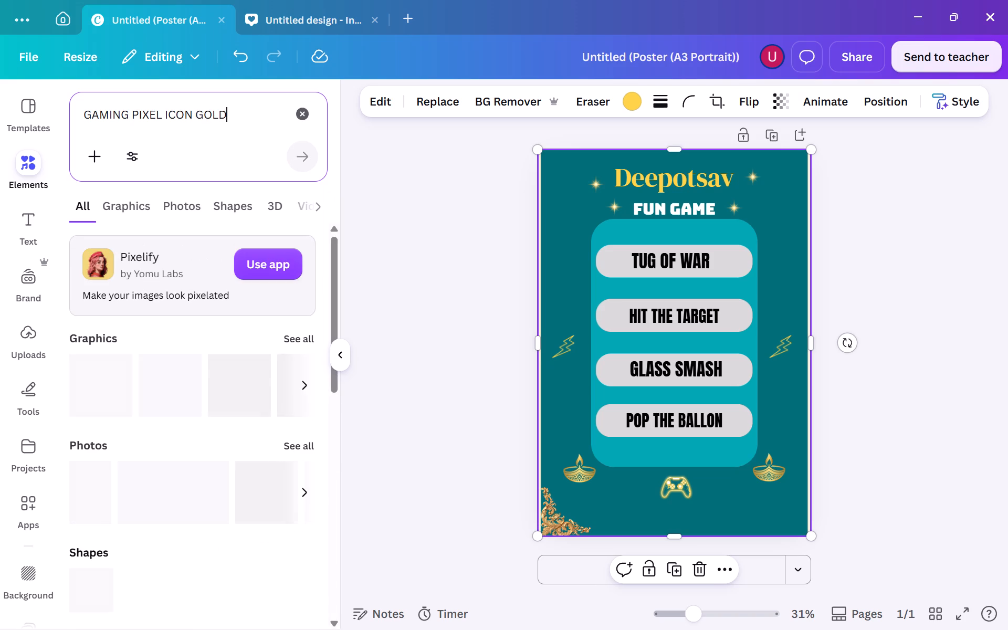
{"action": "left_click", "coordinate": [298, 335]}
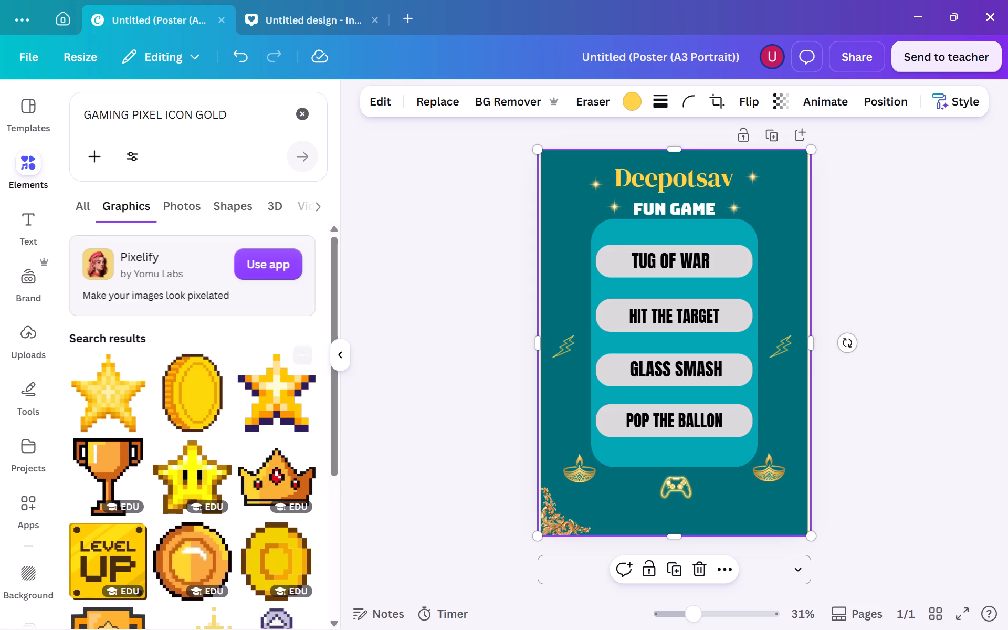
Add the plain gold pixel trophy without a star to the poster and shrink it to a small icon at the left edge.
{"action": "scroll", "coordinate": [234, 401], "scroll_direction": "down", "scroll_amount": 4}
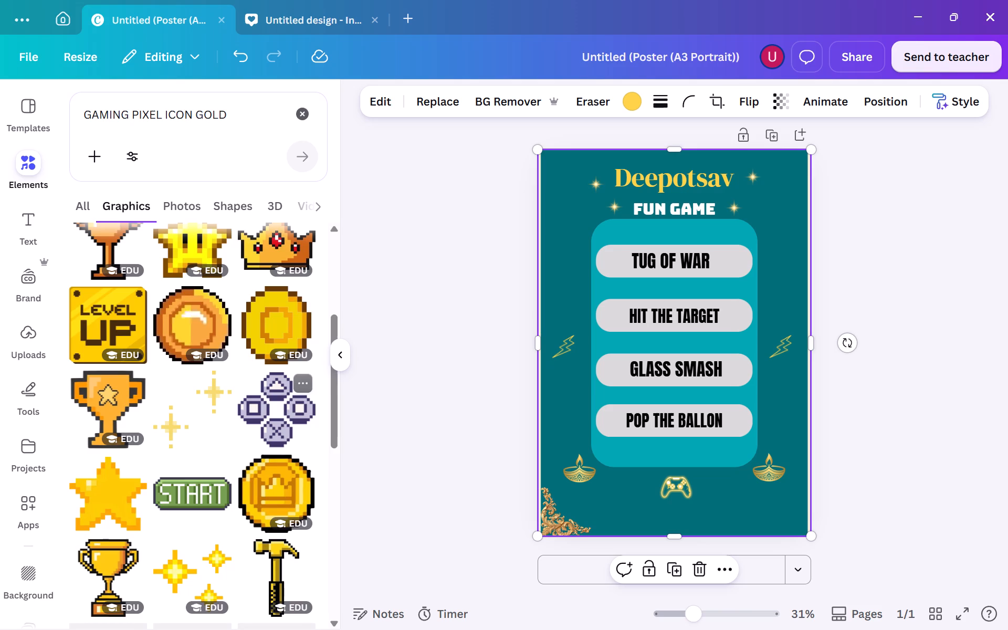
{"action": "scroll", "coordinate": [251, 363], "scroll_direction": "up", "scroll_amount": 3}
{"action": "scroll", "coordinate": [251, 363], "scroll_direction": "down", "scroll_amount": 4}
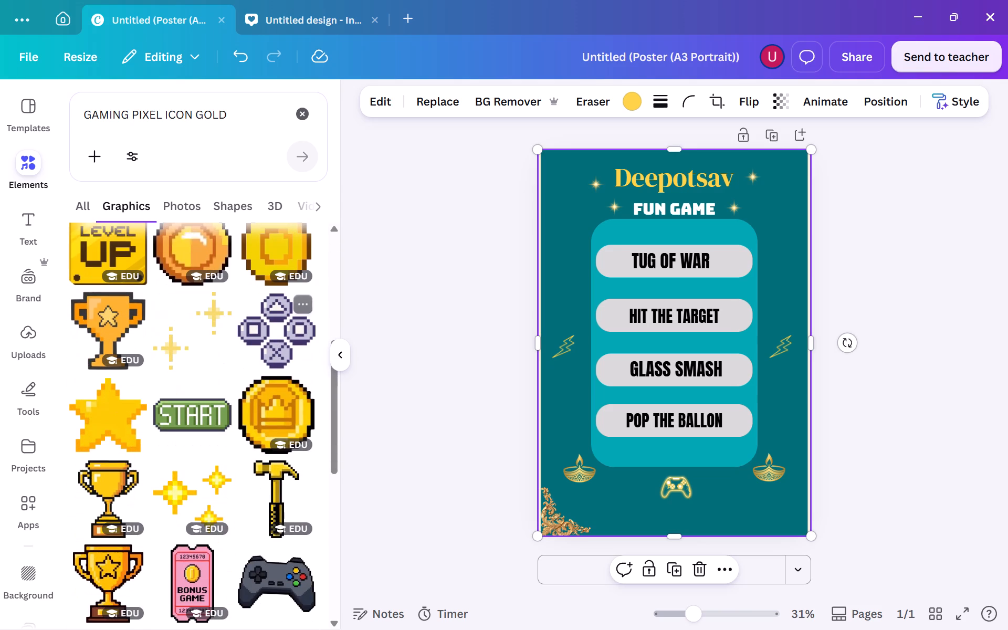
{"action": "scroll", "coordinate": [256, 372], "scroll_direction": "down", "scroll_amount": 2}
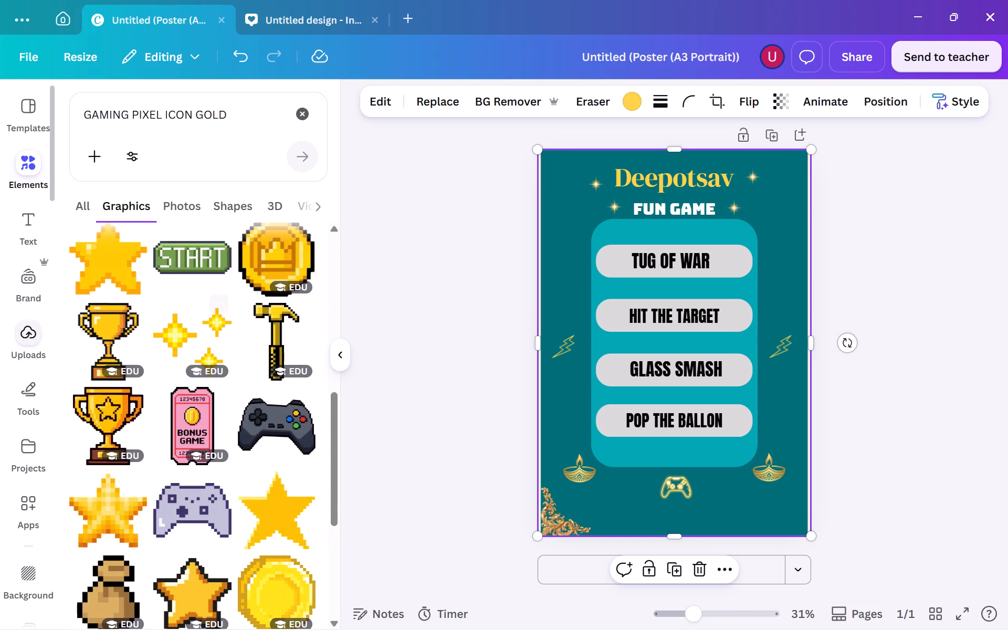
{"action": "left_click", "coordinate": [104, 335]}
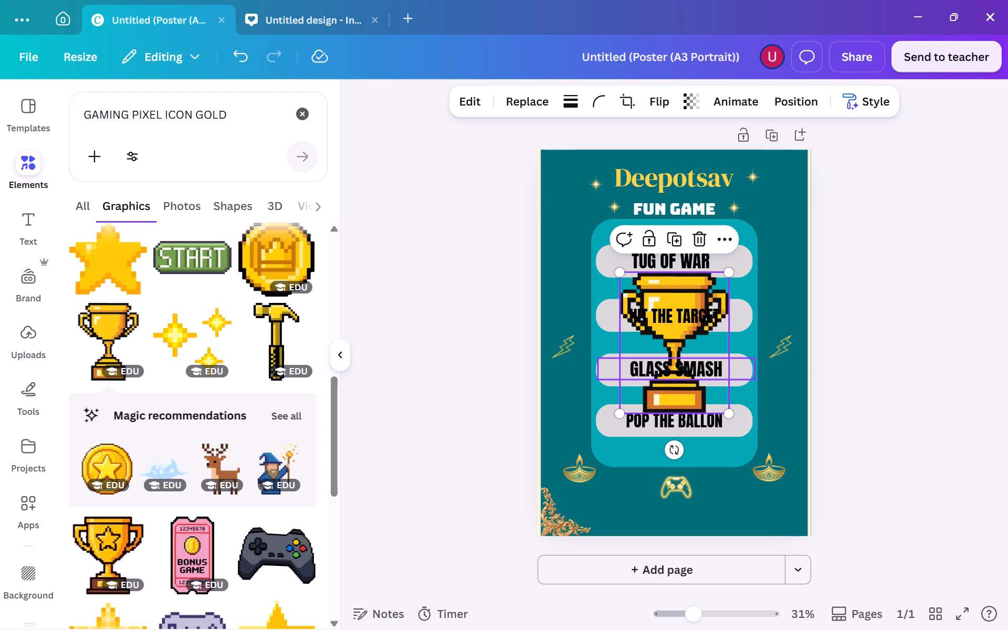
{"action": "left_click_drag", "start_coordinate": [719, 385], "coordinate": [637, 377]}
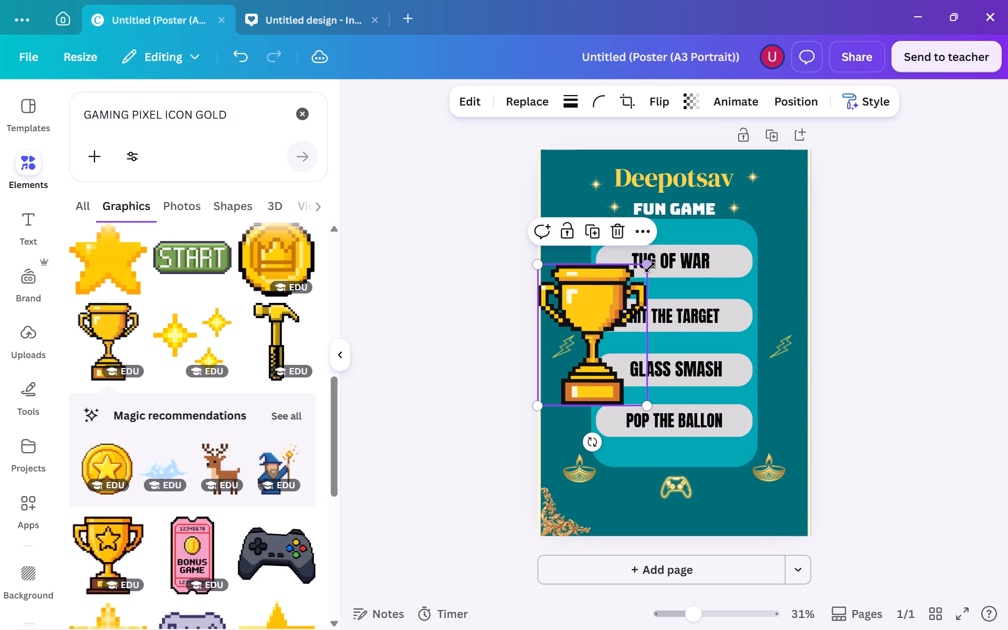
{"action": "left_click_drag", "start_coordinate": [649, 267], "coordinate": [609, 377]}
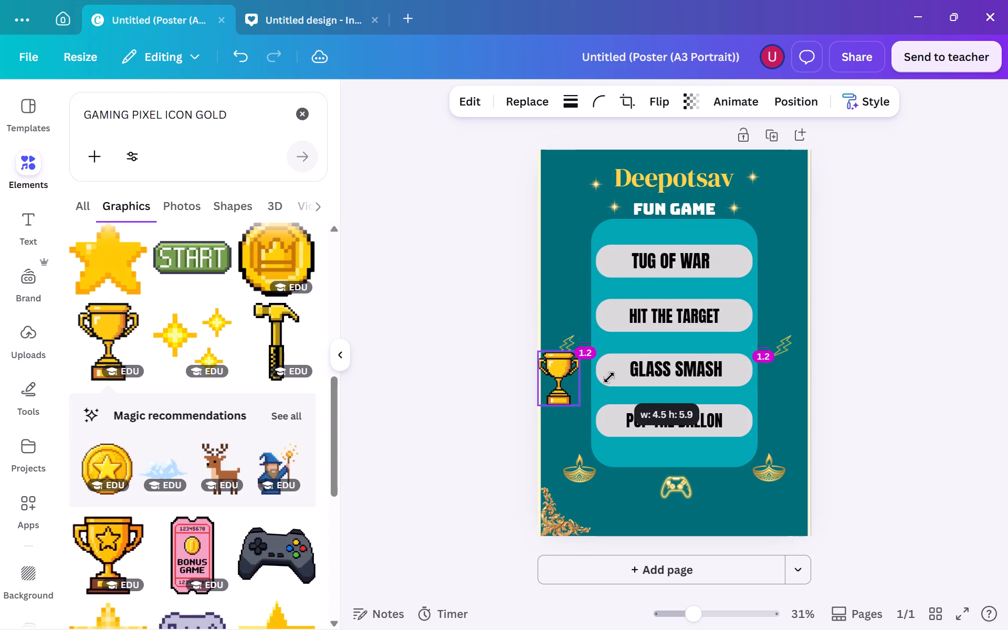
{"action": "left_click_drag", "start_coordinate": [609, 377], "coordinate": [603, 395]}
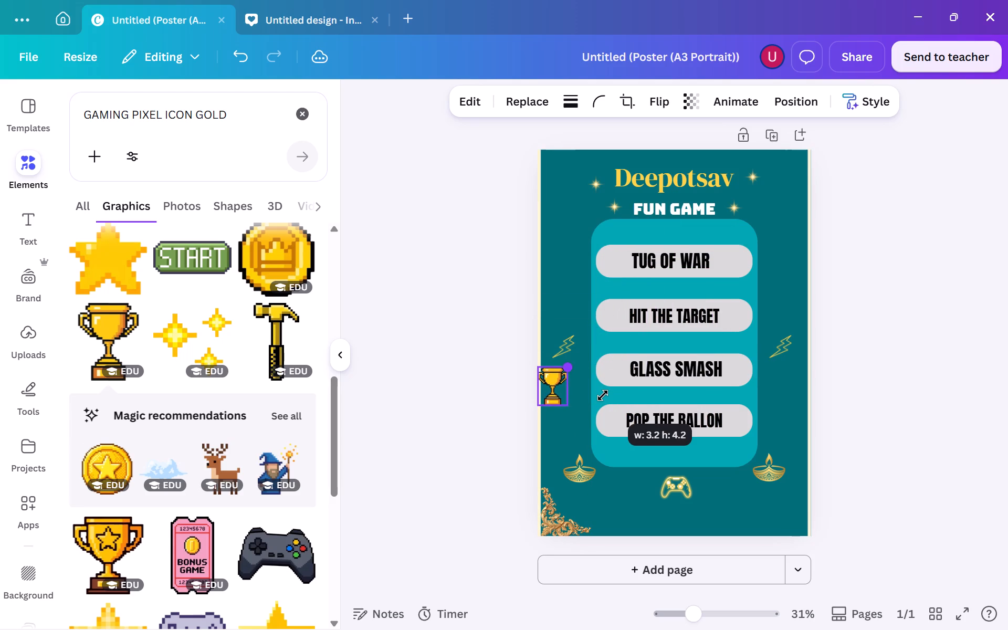
{"action": "left_click_drag", "start_coordinate": [603, 395], "coordinate": [597, 401]}
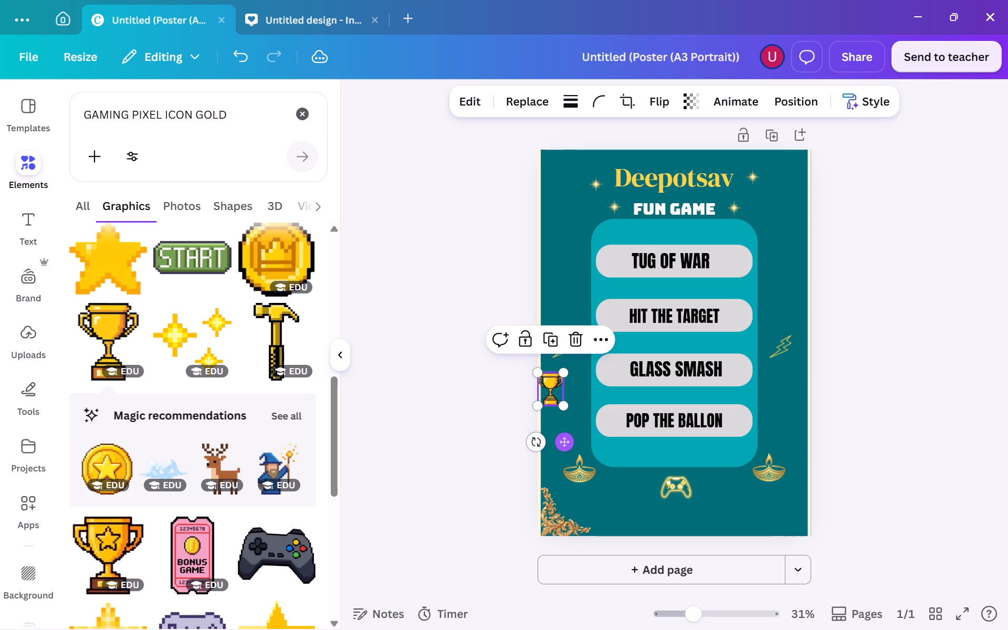
Place the trophy above the left lightning bolt beside the game panel, tilt it about 8°, and shrink it slightly.
{"action": "left_click_drag", "start_coordinate": [562, 443], "coordinate": [581, 344]}
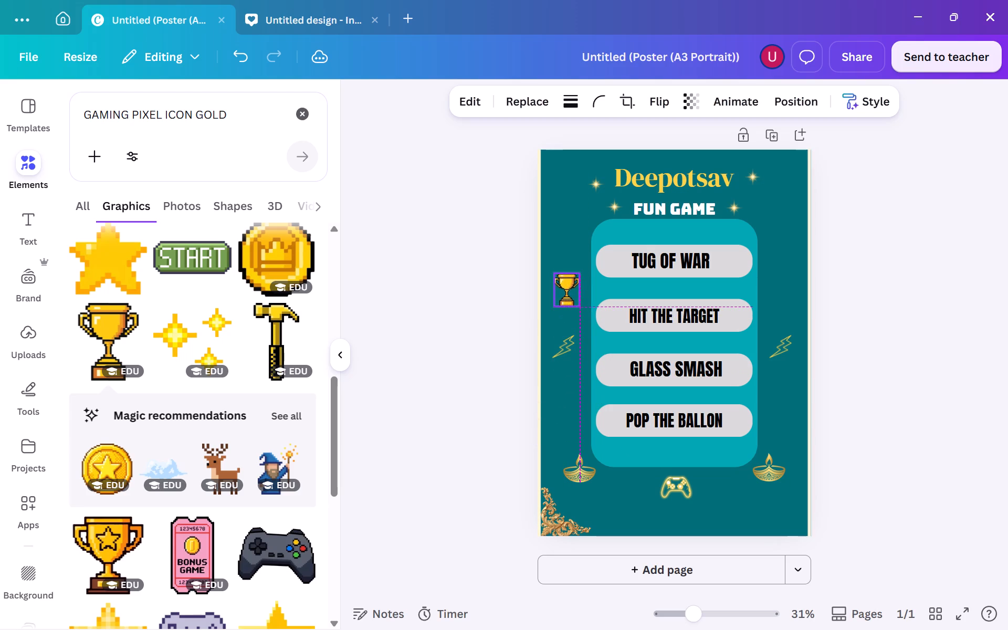
{"action": "left_click_drag", "start_coordinate": [581, 344], "coordinate": [582, 346]}
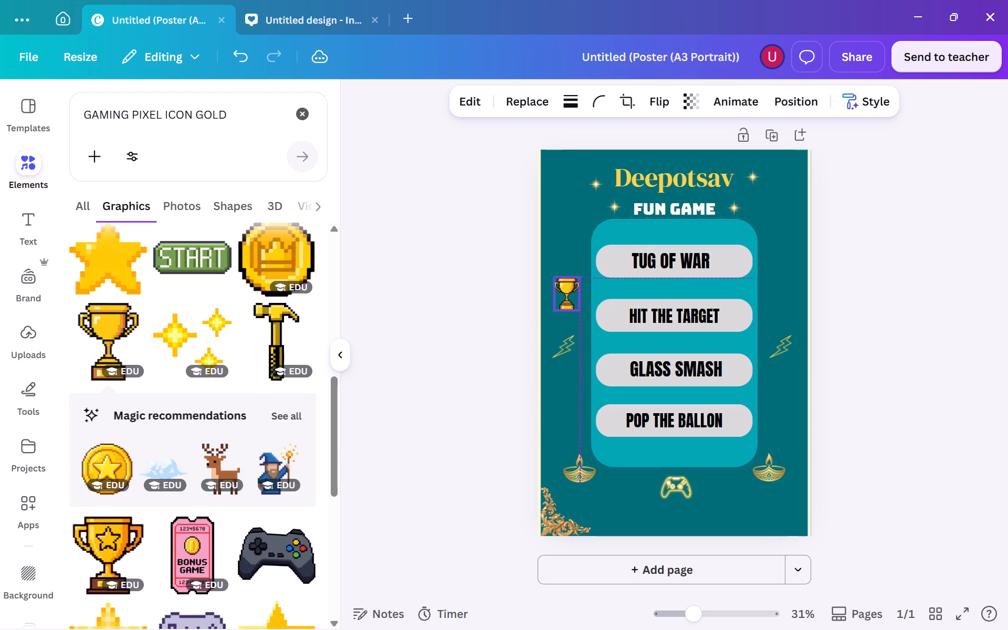
{"action": "left_click_drag", "start_coordinate": [582, 346], "coordinate": [579, 342]}
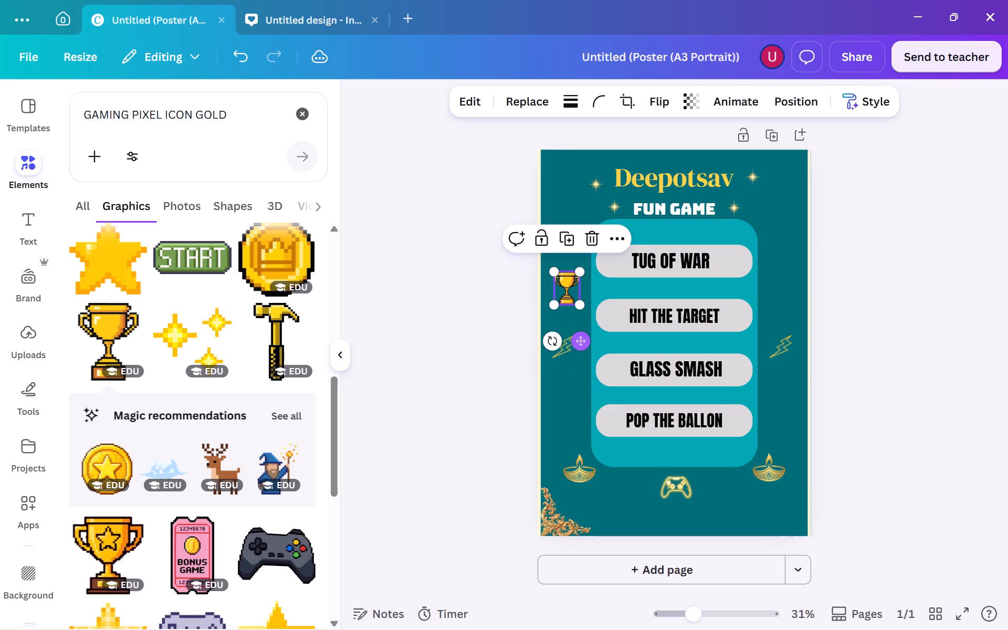
{"action": "left_click_drag", "start_coordinate": [561, 339], "coordinate": [553, 345]}
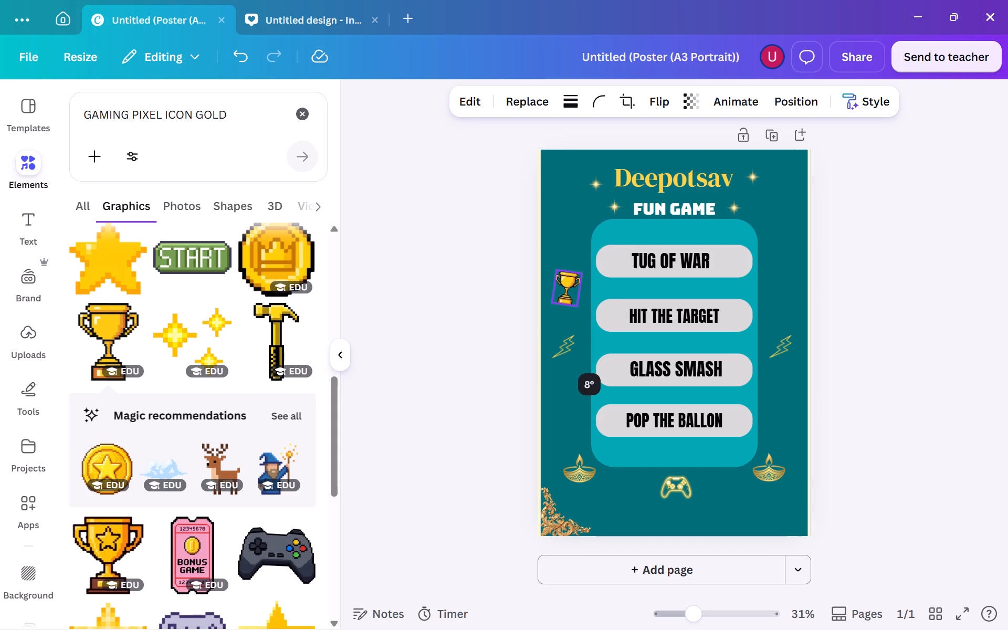
{"action": "left_click_drag", "start_coordinate": [553, 345], "coordinate": [551, 344]}
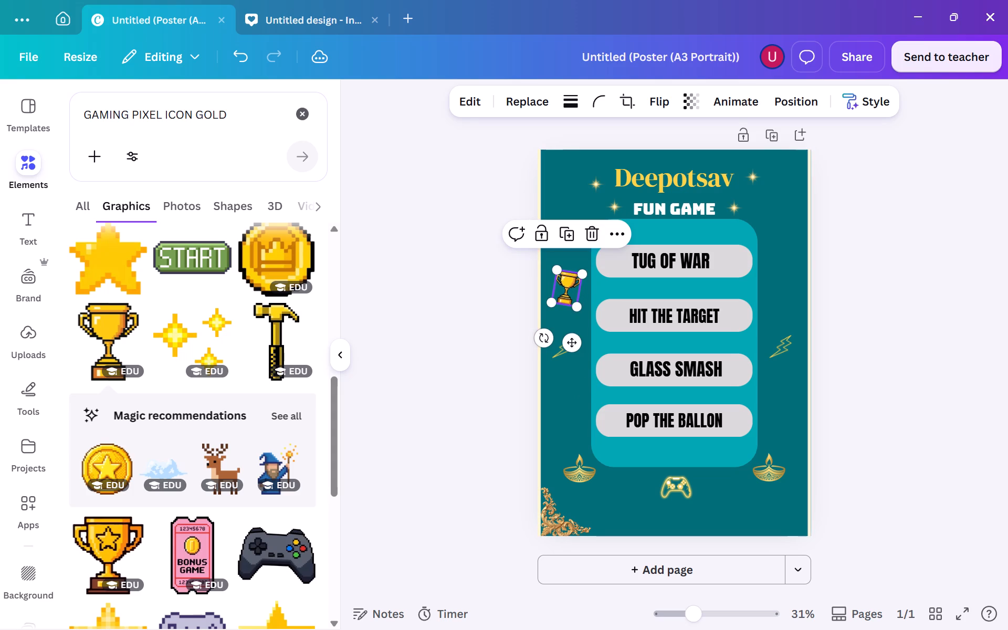
{"action": "left_click", "coordinate": [583, 278]}
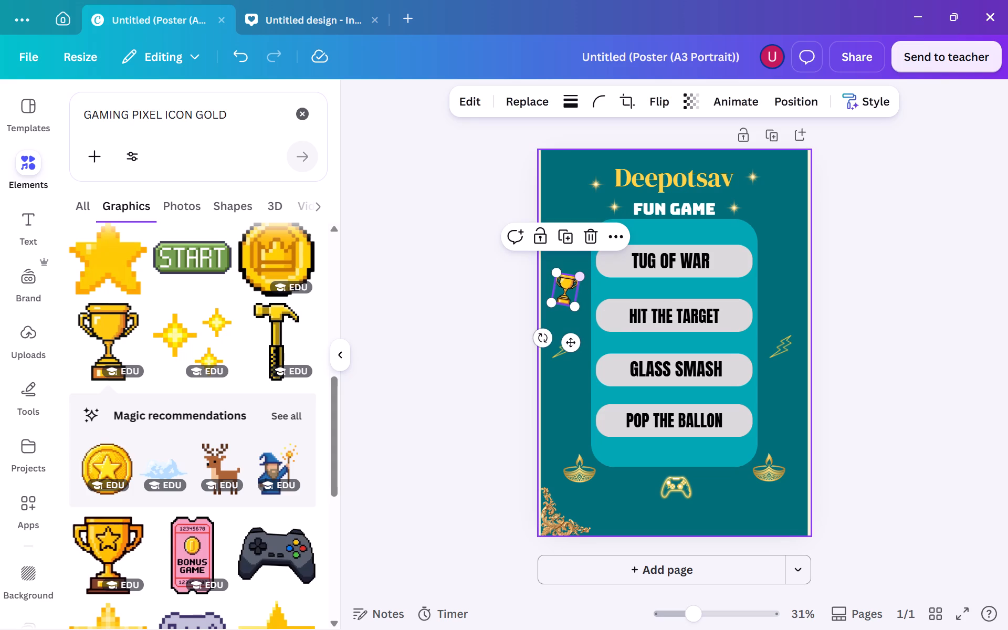
{"action": "left_click", "coordinate": [866, 227]}
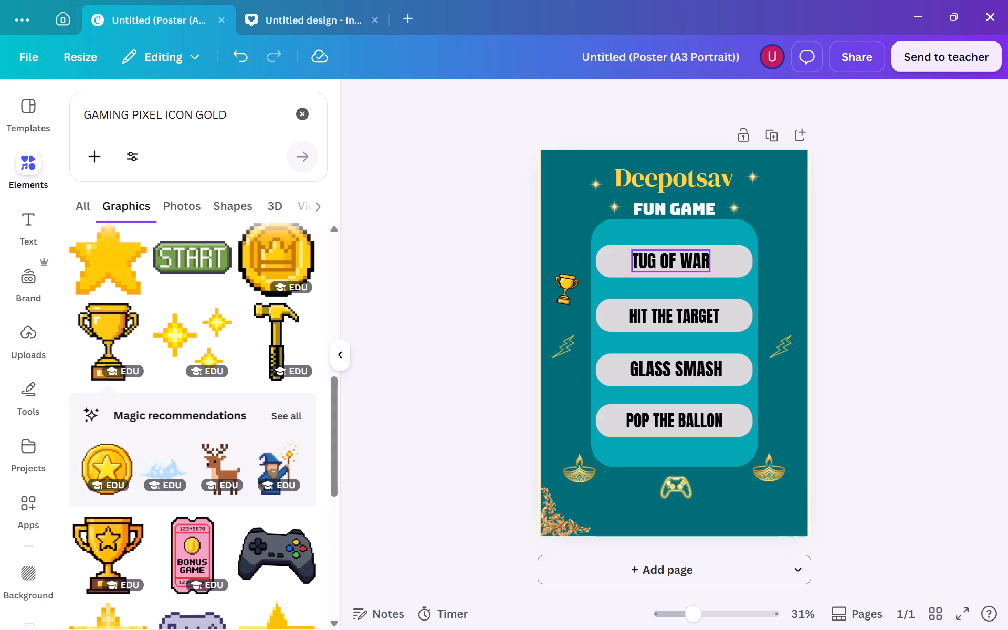
Look through the remaining gold pixel gaming graphics for another icon that suits the poster.
{"action": "scroll", "coordinate": [226, 403], "scroll_direction": "down", "scroll_amount": 2}
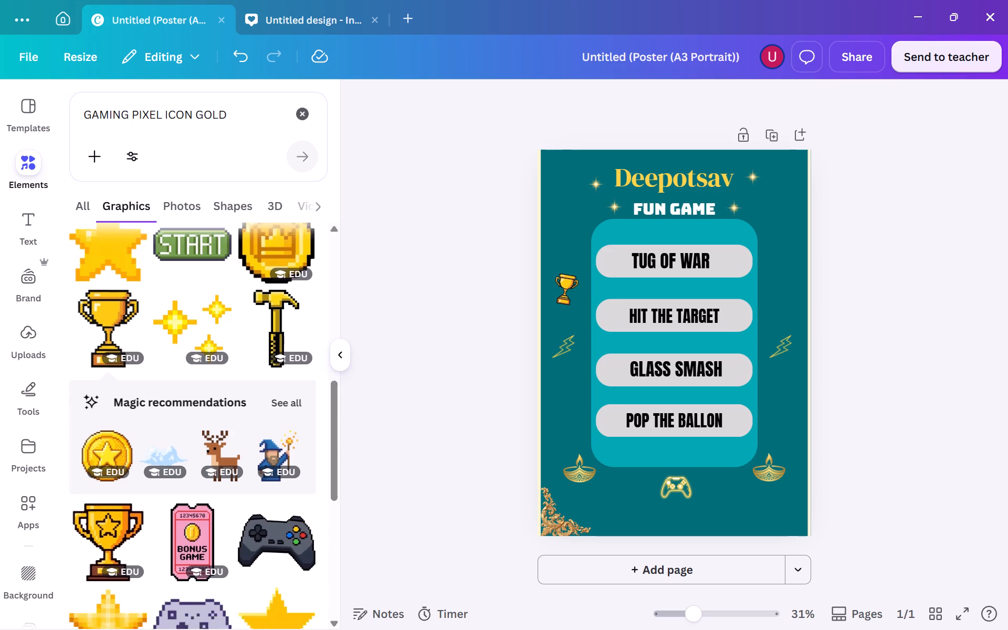
{"action": "scroll", "coordinate": [231, 385], "scroll_direction": "down", "scroll_amount": 5}
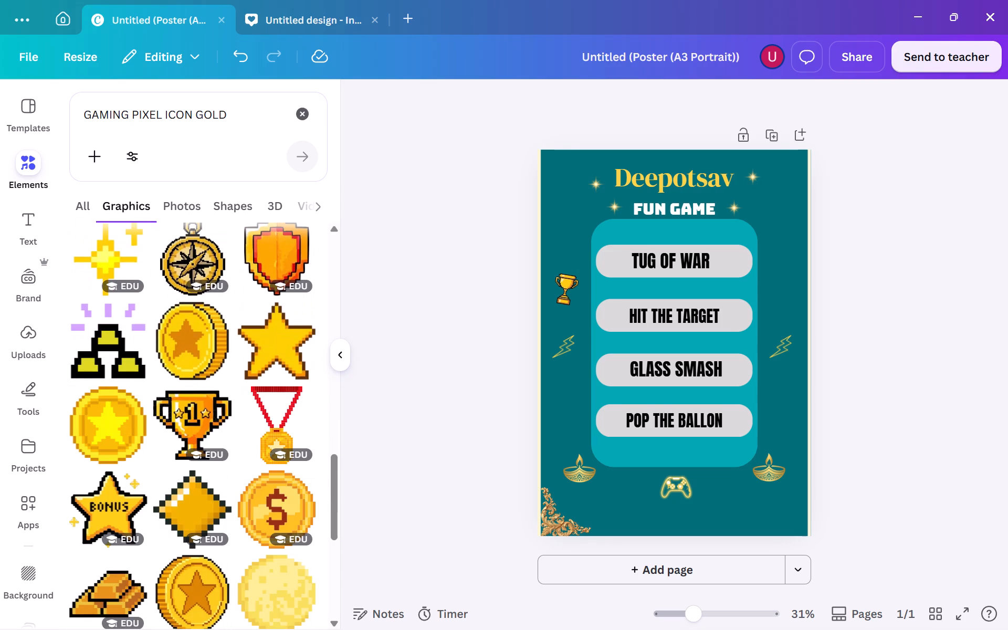
{"action": "scroll", "coordinate": [232, 380], "scroll_direction": "down", "scroll_amount": 6}
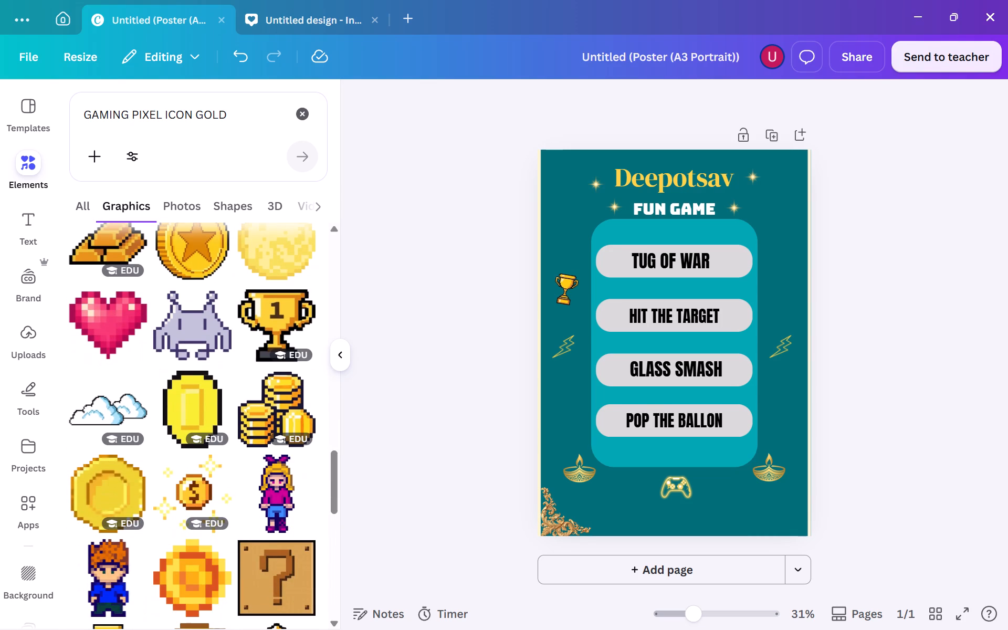
{"action": "scroll", "coordinate": [232, 380], "scroll_direction": "down", "scroll_amount": 5}
{"action": "scroll", "coordinate": [232, 380], "scroll_direction": "up", "scroll_amount": 2}
{"action": "scroll", "coordinate": [232, 380], "scroll_direction": "down", "scroll_amount": 2}
{"action": "scroll", "coordinate": [232, 380], "scroll_direction": "up", "scroll_amount": 1}
{"action": "scroll", "coordinate": [232, 380], "scroll_direction": "down", "scroll_amount": 4}
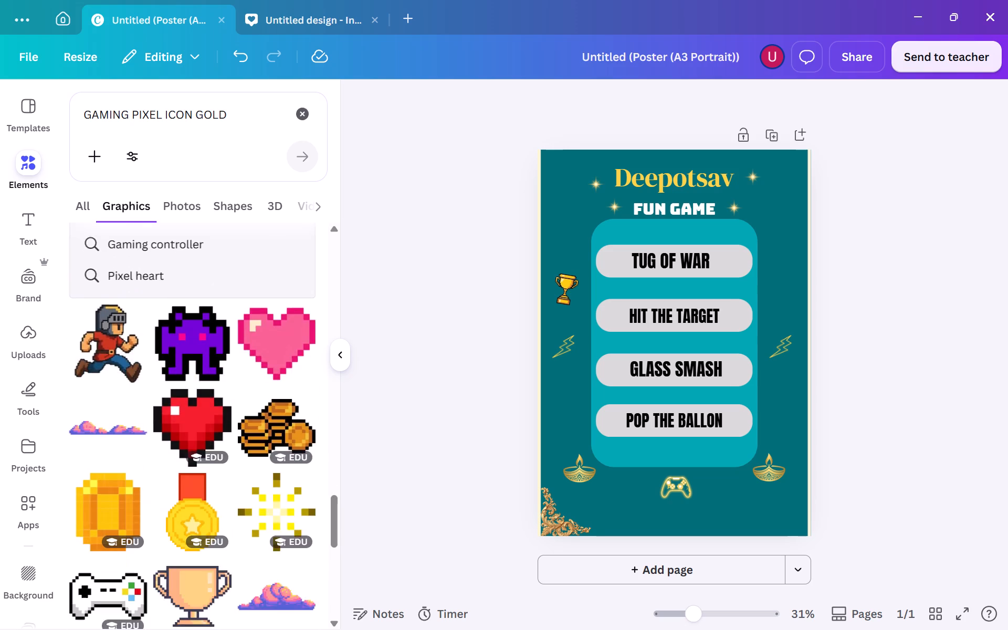
{"action": "scroll", "coordinate": [232, 380], "scroll_direction": "down", "scroll_amount": 6}
{"action": "scroll", "coordinate": [232, 380], "scroll_direction": "up", "scroll_amount": 5}
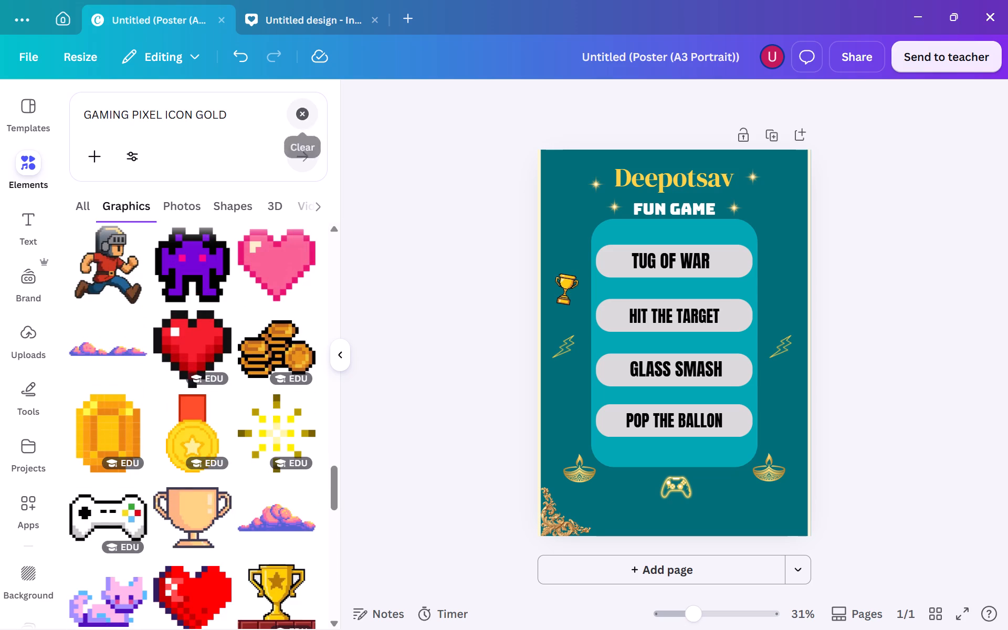
Search the elements for target icon and show only graphics.
{"action": "left_click", "coordinate": [302, 114]}
{"action": "type", "text": "TARGET"}
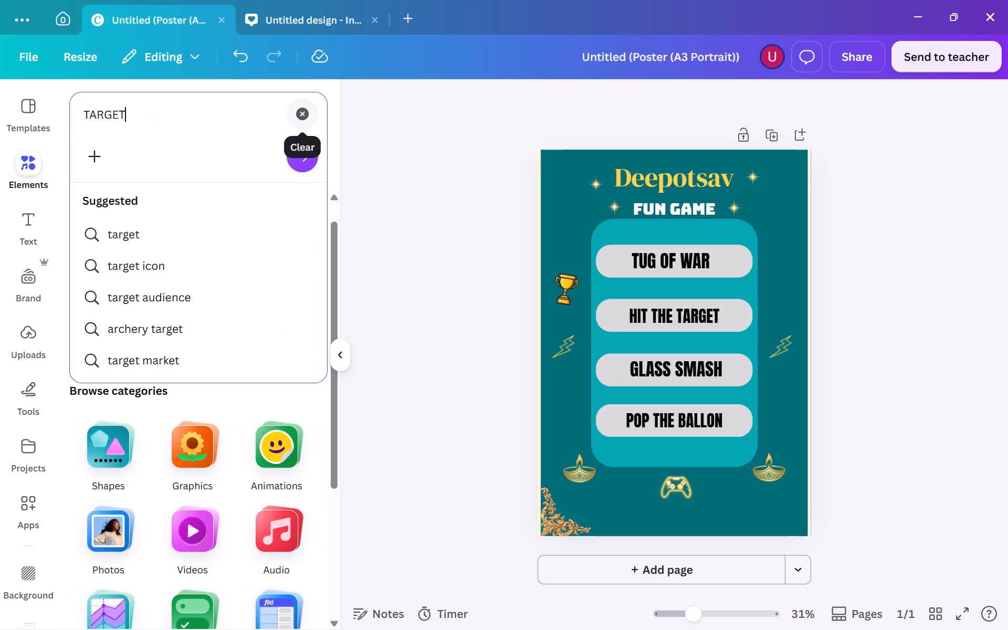
{"action": "left_click", "coordinate": [185, 233]}
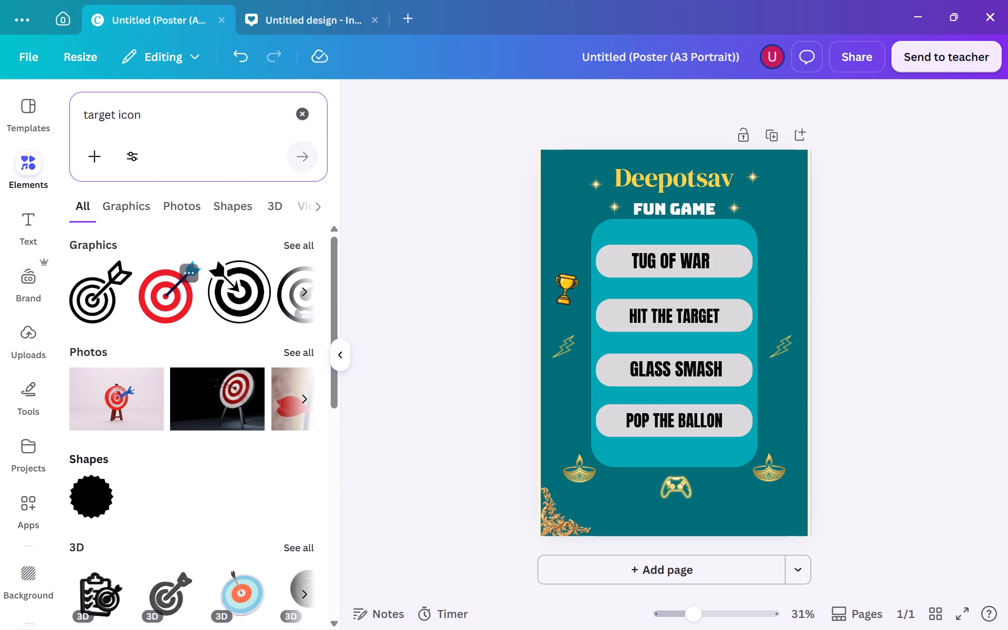
{"action": "left_click", "coordinate": [143, 209]}
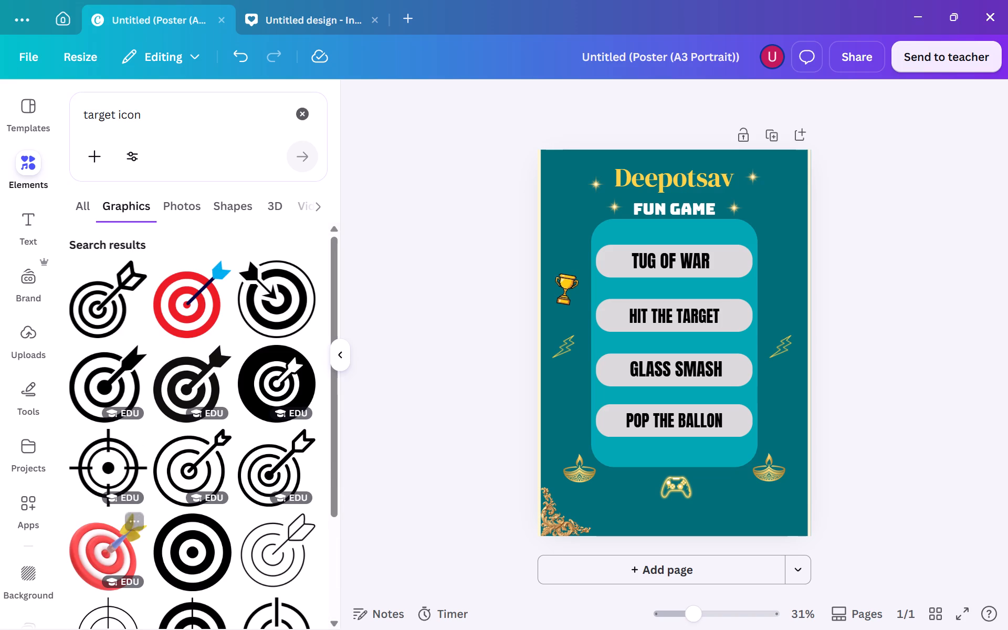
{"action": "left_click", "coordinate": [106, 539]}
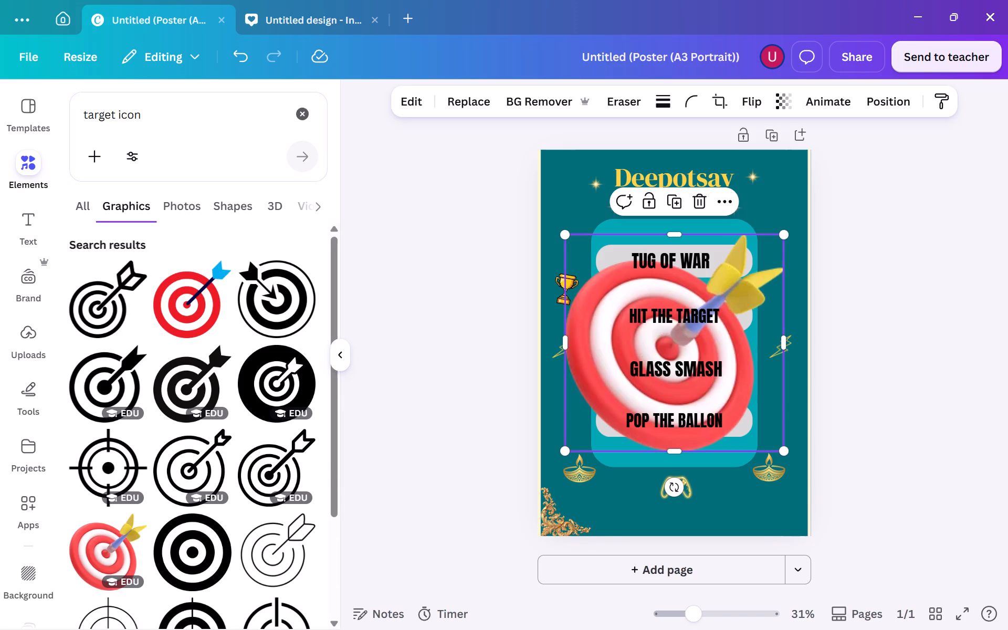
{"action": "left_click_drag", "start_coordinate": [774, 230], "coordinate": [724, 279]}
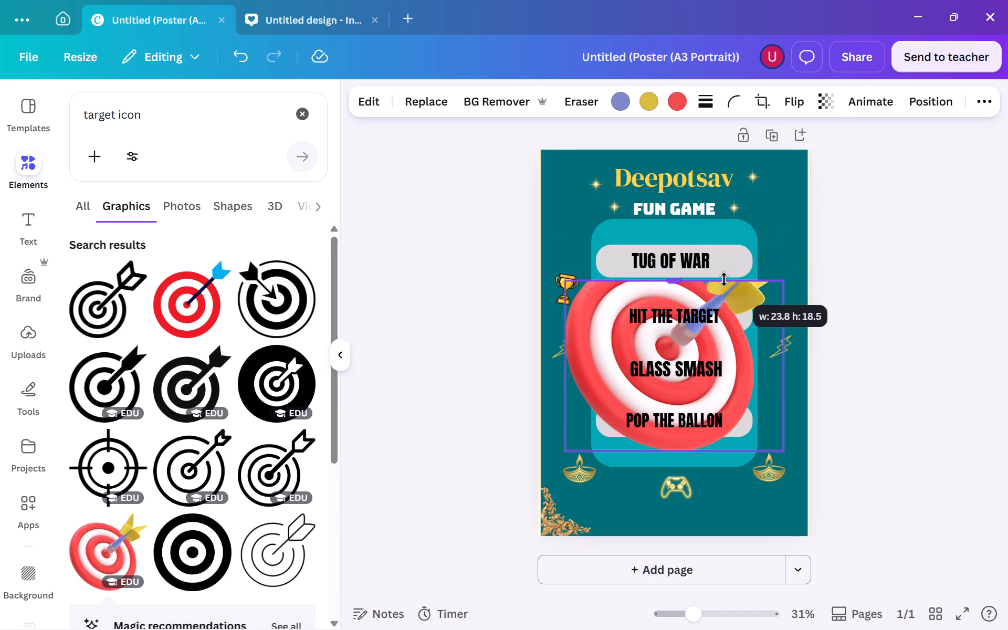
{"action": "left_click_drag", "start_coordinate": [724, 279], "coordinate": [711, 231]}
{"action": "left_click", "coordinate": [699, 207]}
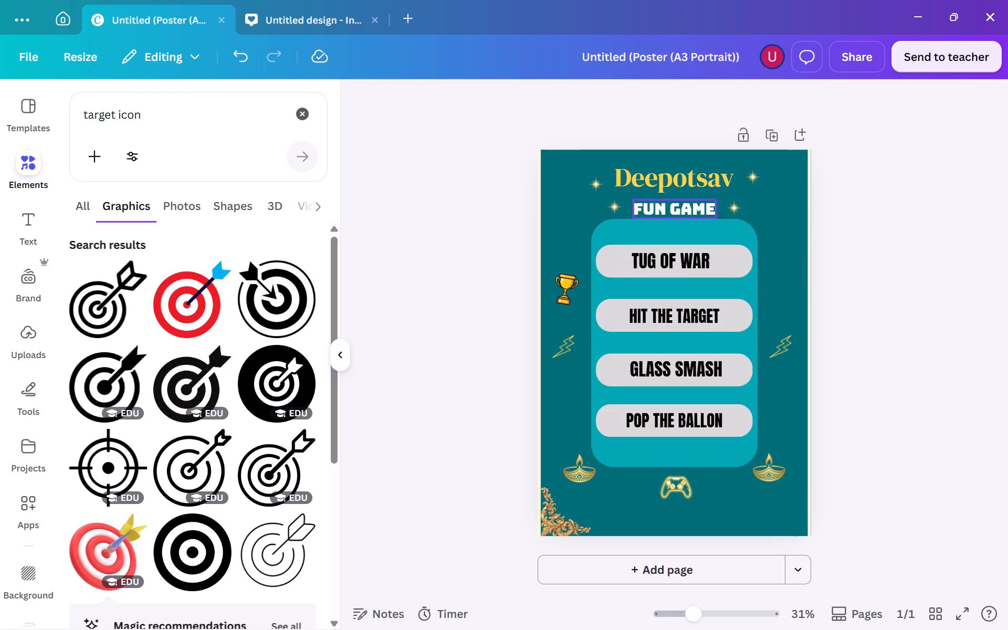
Add the red and white 3D target with the yellow-finned dart to the poster and shrink it to a small icon.
{"action": "left_click", "coordinate": [116, 535]}
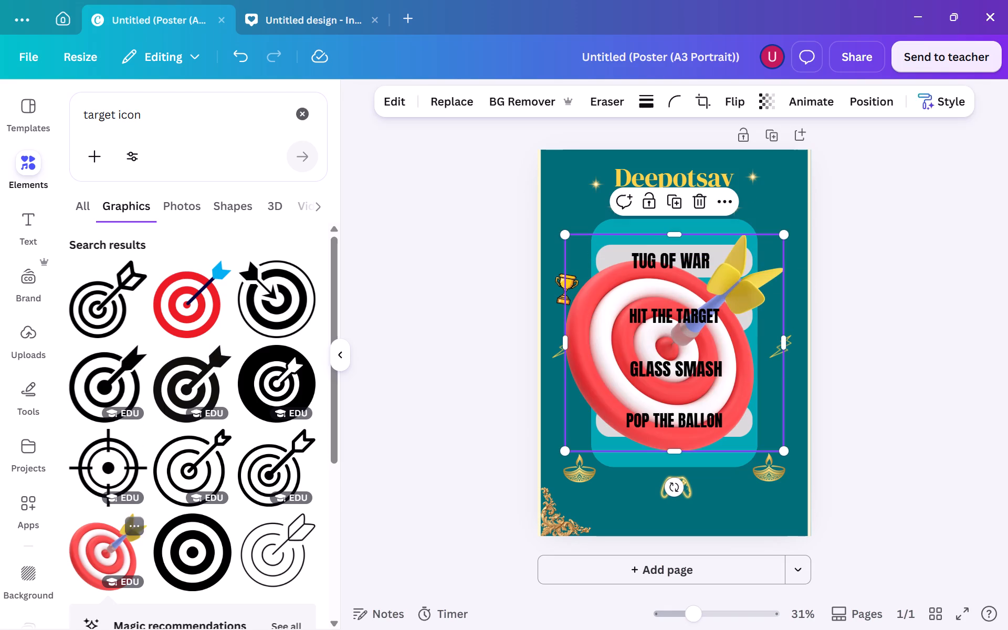
{"action": "left_click_drag", "start_coordinate": [566, 238], "coordinate": [573, 243]}
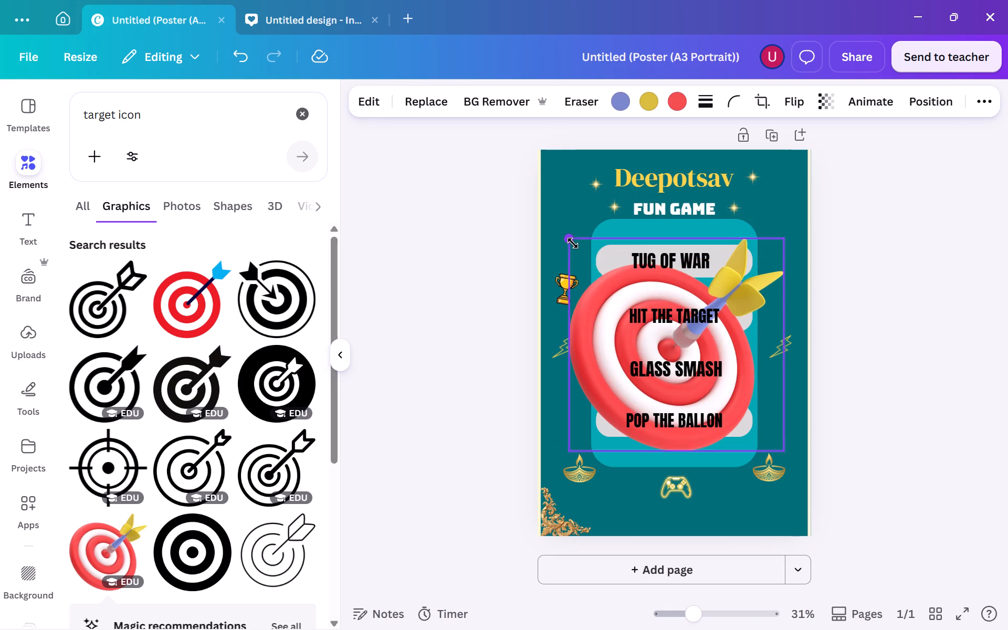
{"action": "left_click_drag", "start_coordinate": [573, 243], "coordinate": [659, 287]}
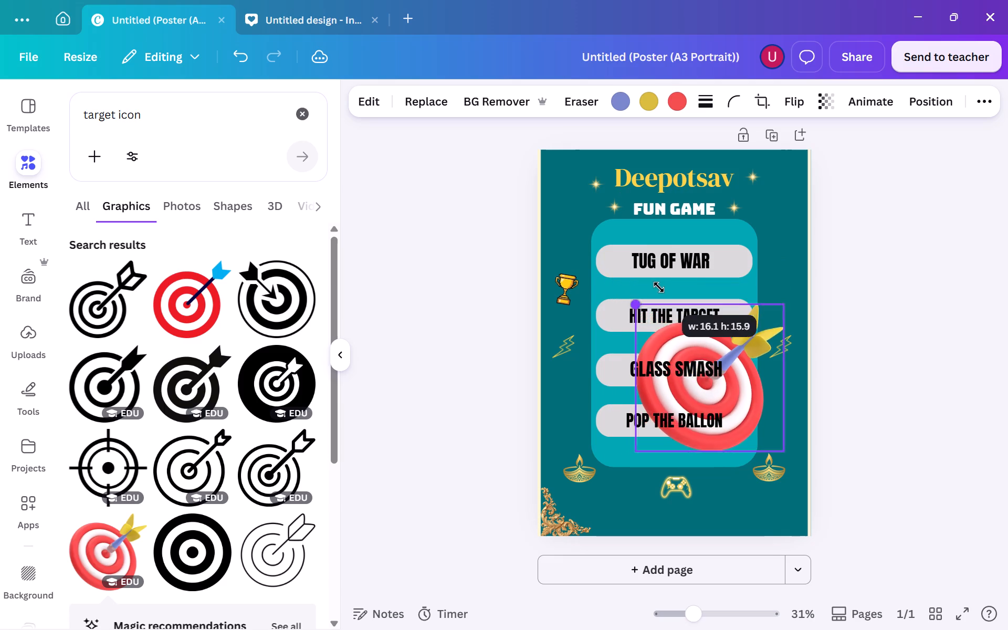
{"action": "left_click_drag", "start_coordinate": [659, 287], "coordinate": [791, 373]}
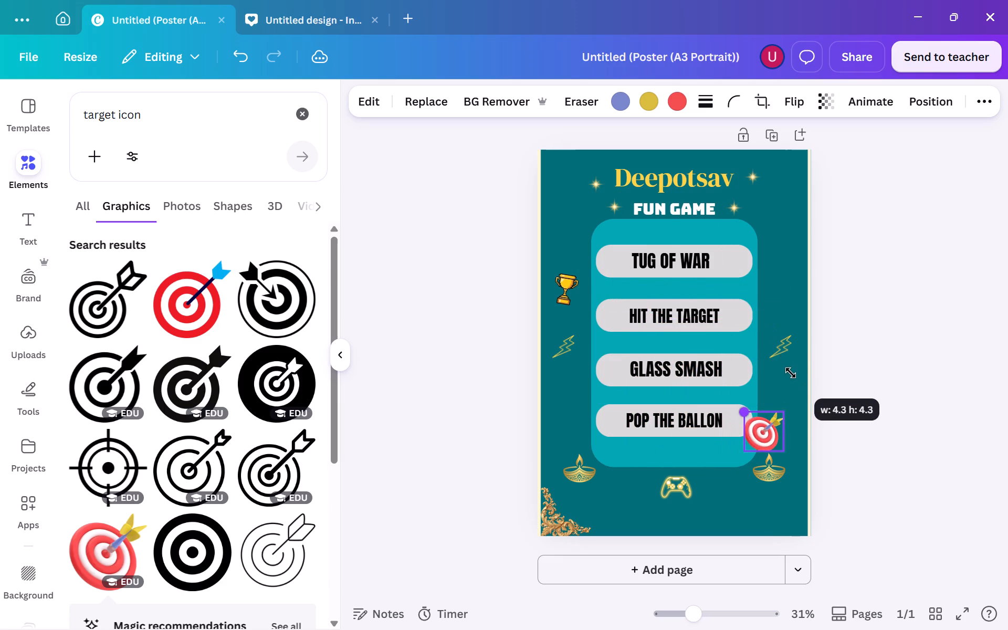
{"action": "left_click_drag", "start_coordinate": [791, 373], "coordinate": [796, 379]}
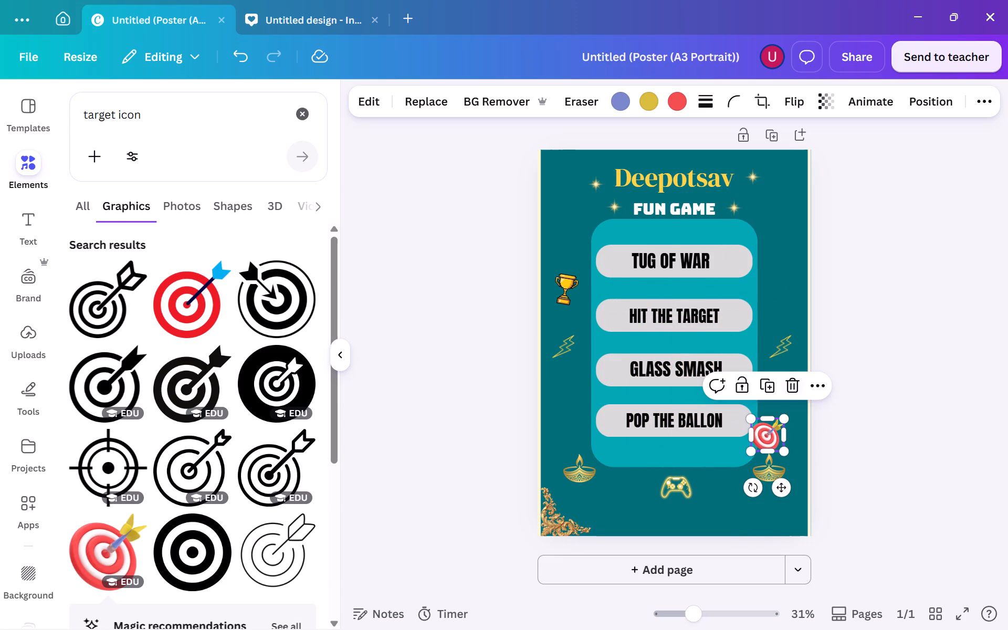
Place the target above the right lightning bolt, level with the trophy, shrink it slightly, and tilt it slightly clockwise.
{"action": "left_click_drag", "start_coordinate": [782, 490], "coordinate": [798, 399]}
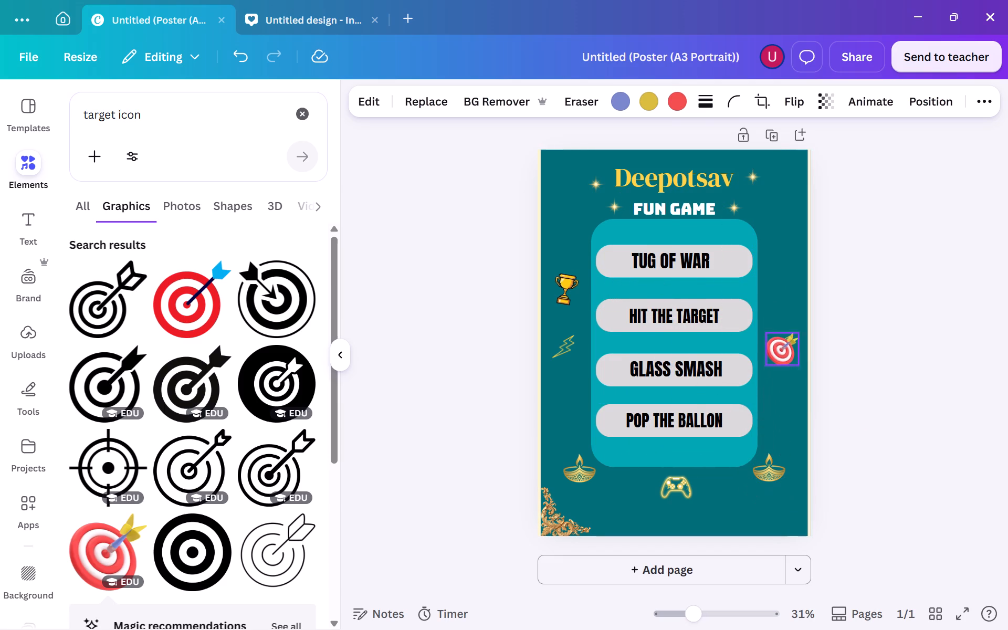
{"action": "left_click_drag", "start_coordinate": [798, 399], "coordinate": [799, 337]}
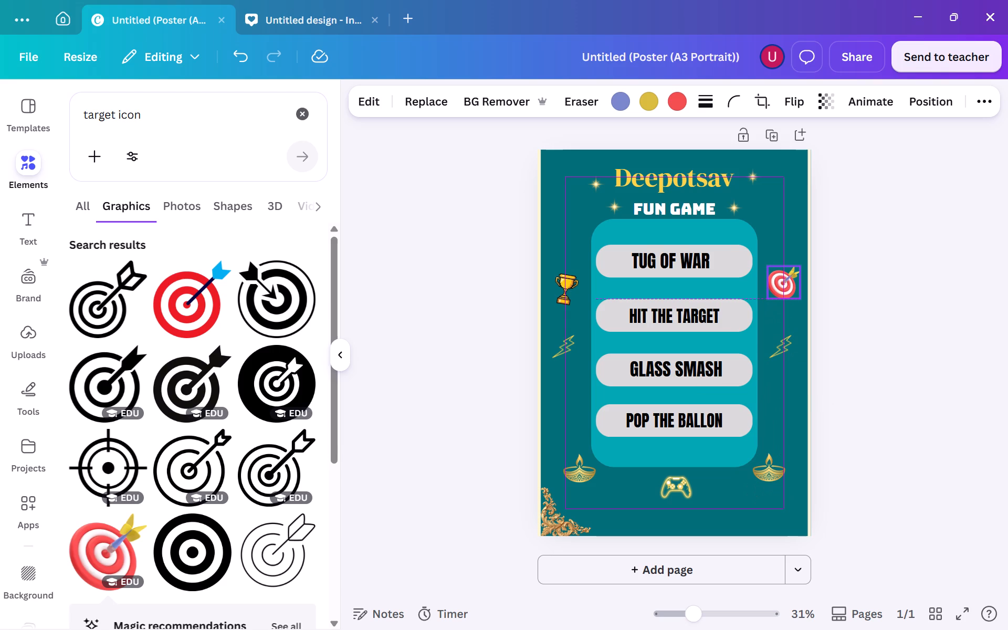
{"action": "left_click_drag", "start_coordinate": [799, 337], "coordinate": [798, 336]}
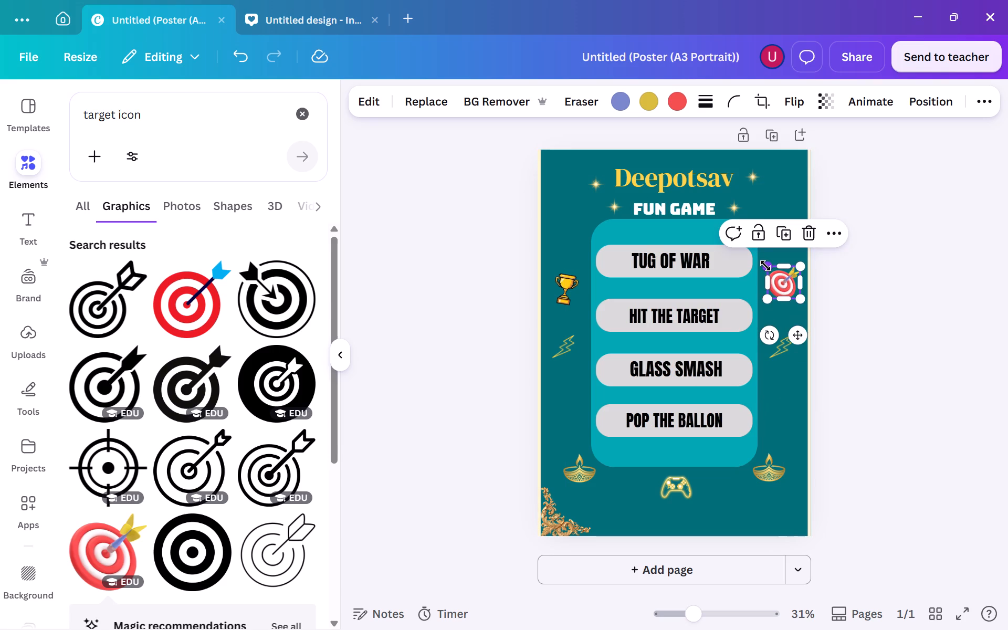
{"action": "left_click_drag", "start_coordinate": [765, 266], "coordinate": [771, 269]}
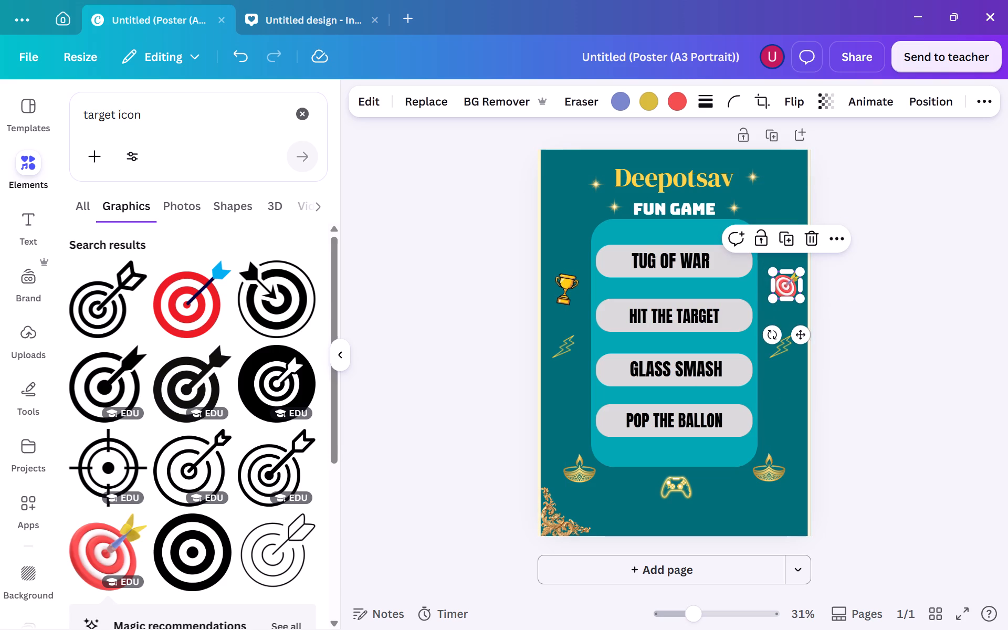
{"action": "left_click_drag", "start_coordinate": [799, 339], "coordinate": [793, 339]}
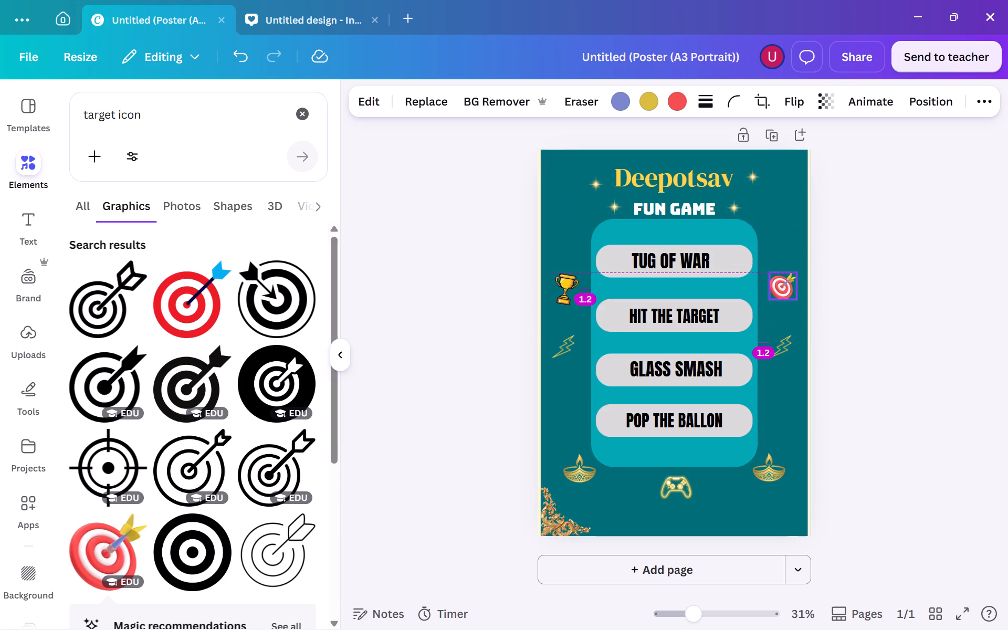
{"action": "left_click_drag", "start_coordinate": [793, 339], "coordinate": [793, 339]}
{"action": "left_click_drag", "start_coordinate": [772, 339], "coordinate": [769, 340]}
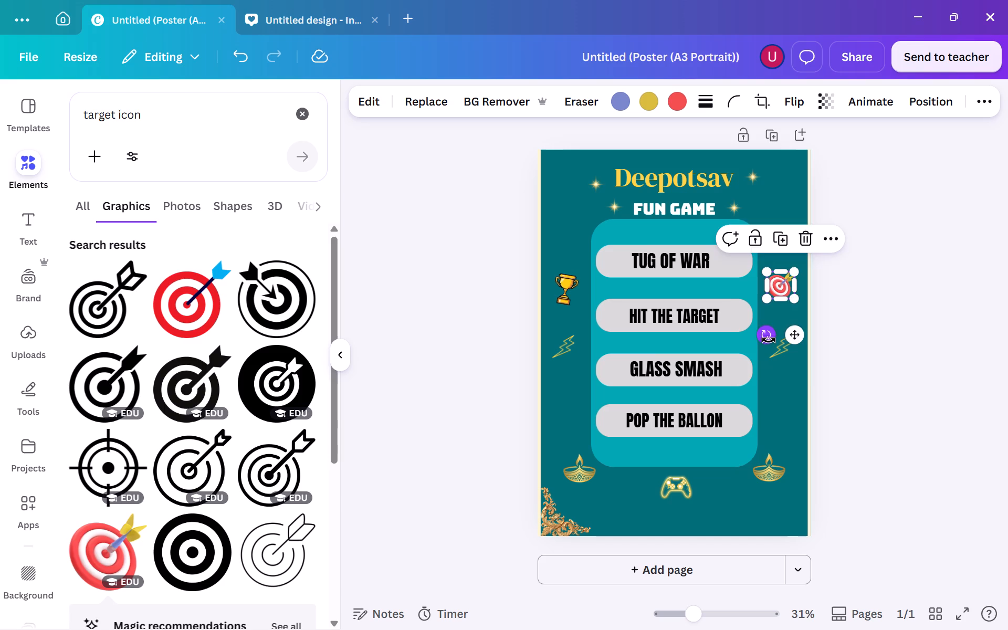
{"action": "left_click_drag", "start_coordinate": [769, 340], "coordinate": [762, 342]}
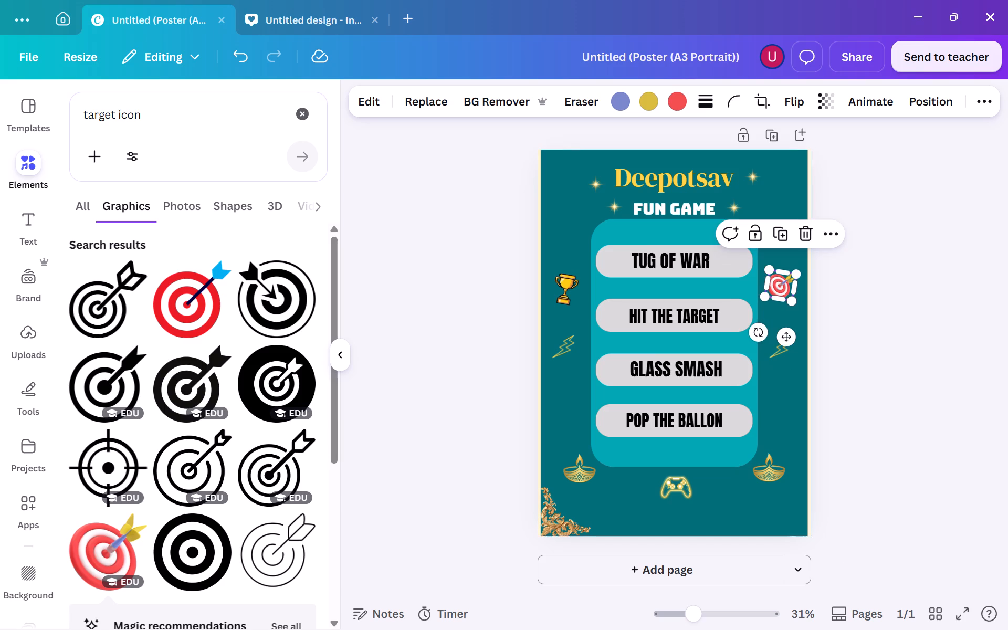
{"action": "left_click", "coordinate": [968, 222]}
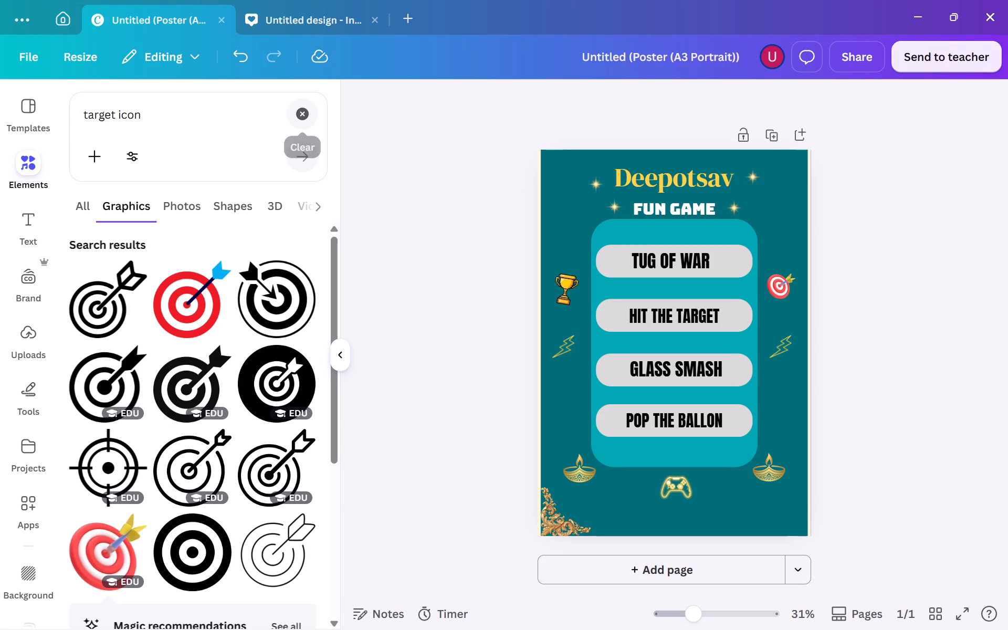
Search the elements for GOLDEN GLITTER TRAIL TRANSPARENT and show only graphics.
{"action": "left_click", "coordinate": [301, 112]}
{"action": "type", "text": "GOLDE"}
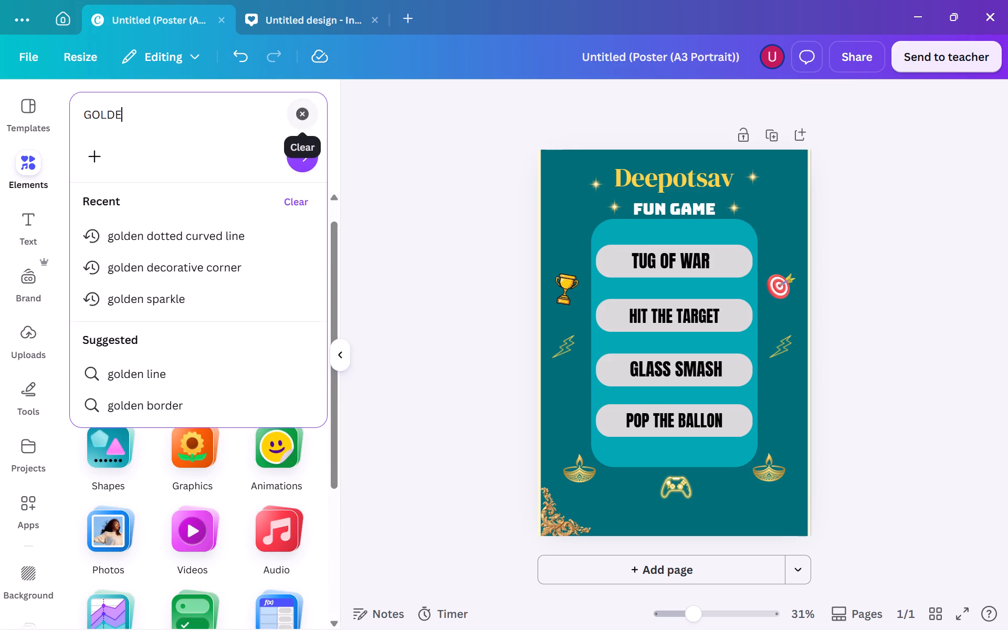
{"action": "key", "text": "n"}
{"action": "key", "text": "space"}
{"action": "type", "text": "G"}
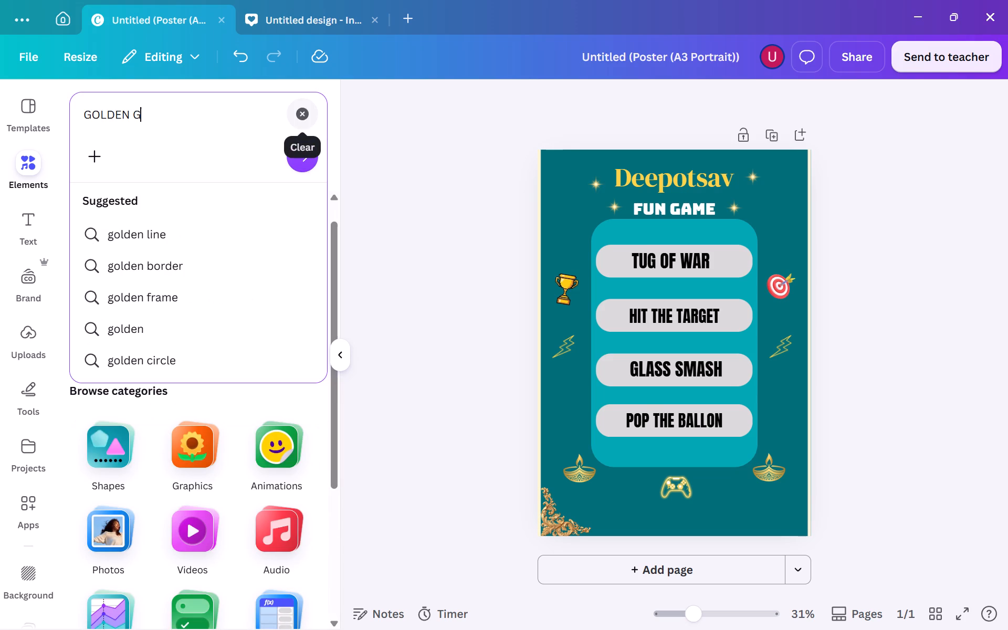
{"action": "type", "text": "LI"}
{"action": "type", "text": "TTER"}
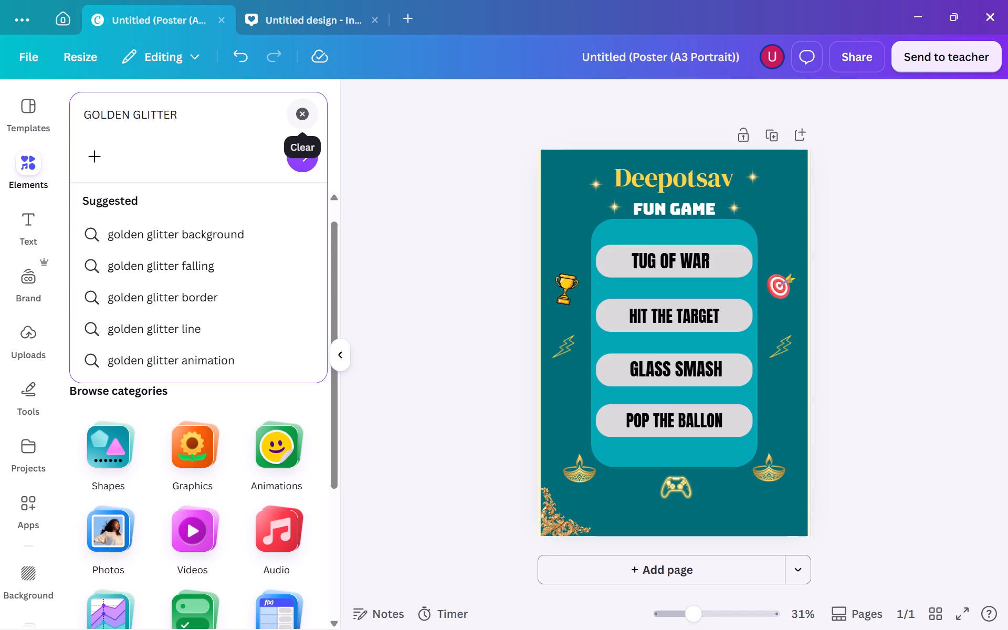
{"action": "key", "text": "space"}
{"action": "type", "text": "TRA"}
{"action": "type", "text": "IL"}
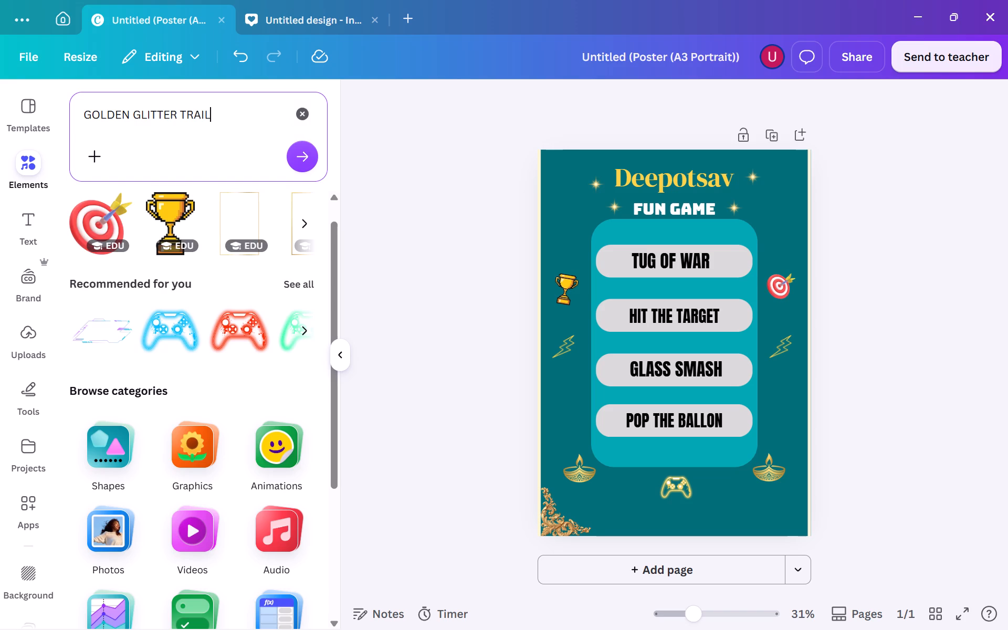
{"action": "key", "text": "space"}
{"action": "type", "text": "TRA"}
{"action": "key", "text": "n"}
{"action": "type", "text": "SPARENT"}
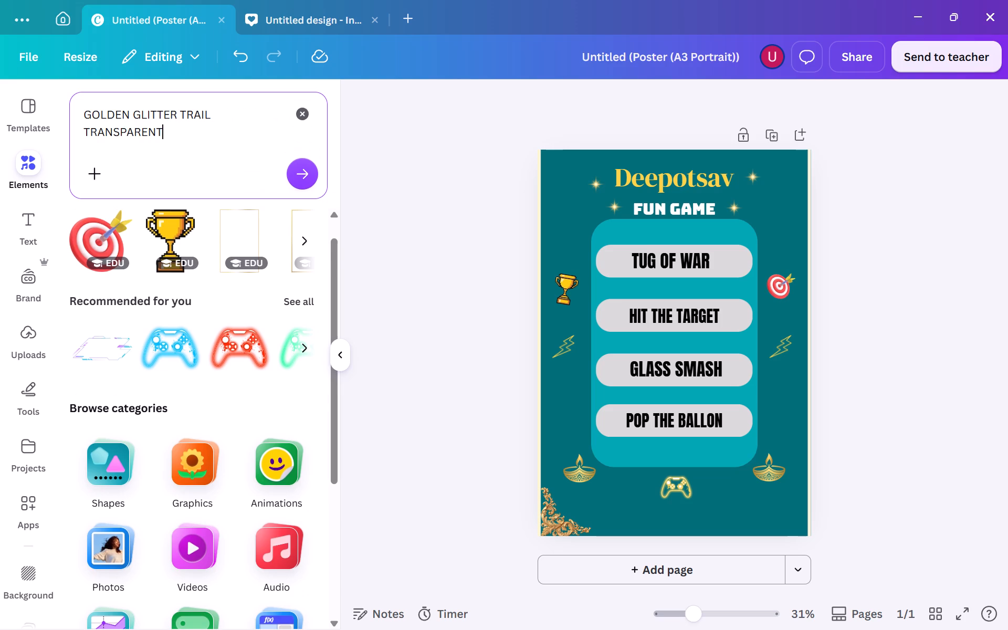
{"action": "key", "text": "Return"}
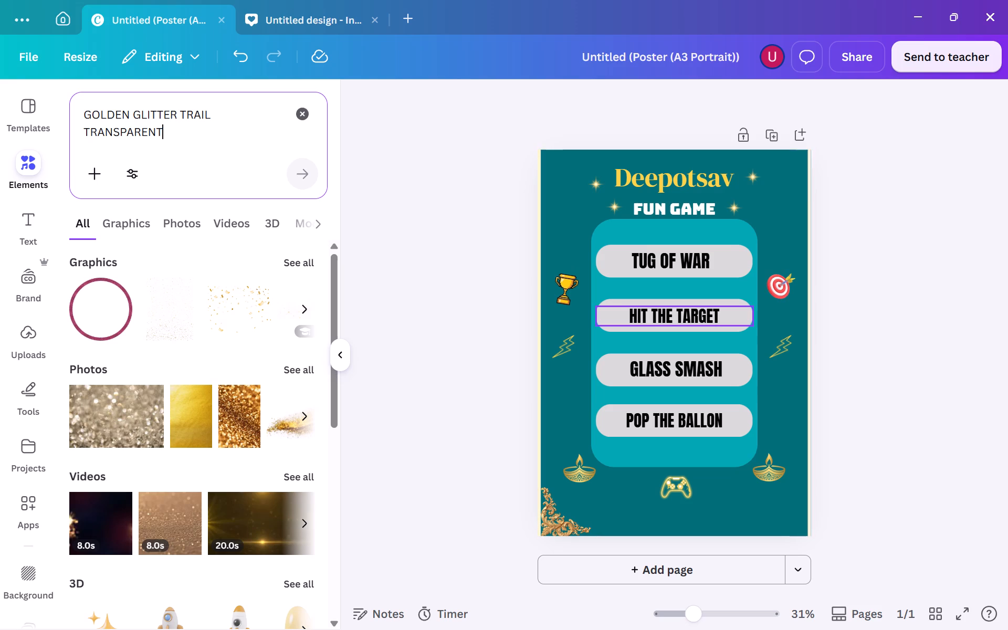
{"action": "left_click", "coordinate": [296, 257]}
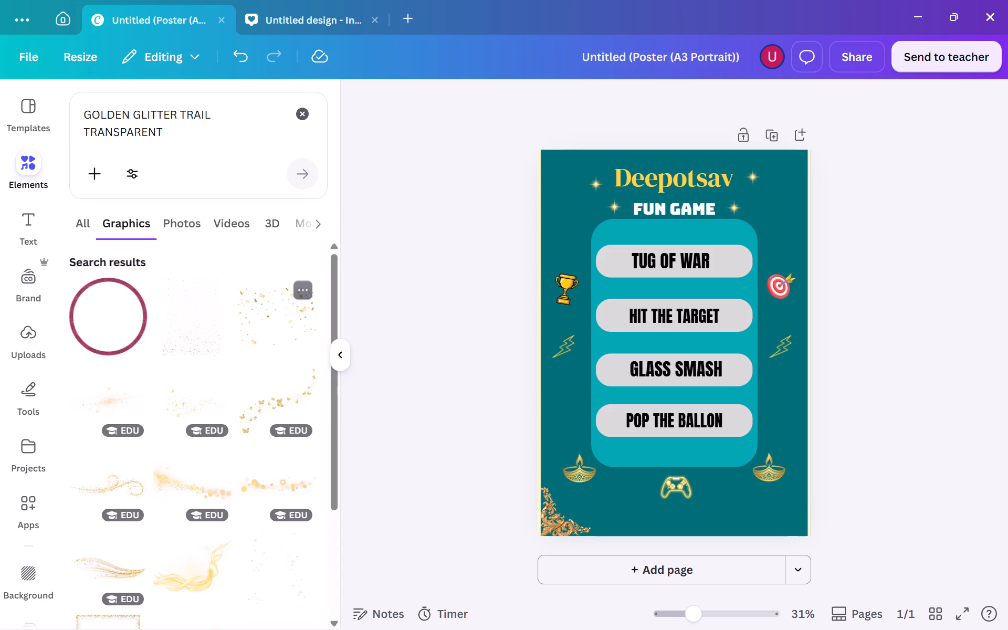
Minimize the open Canva and Edge windows and launch Kuro from the desktop.
{"action": "left_click", "coordinate": [913, 13]}
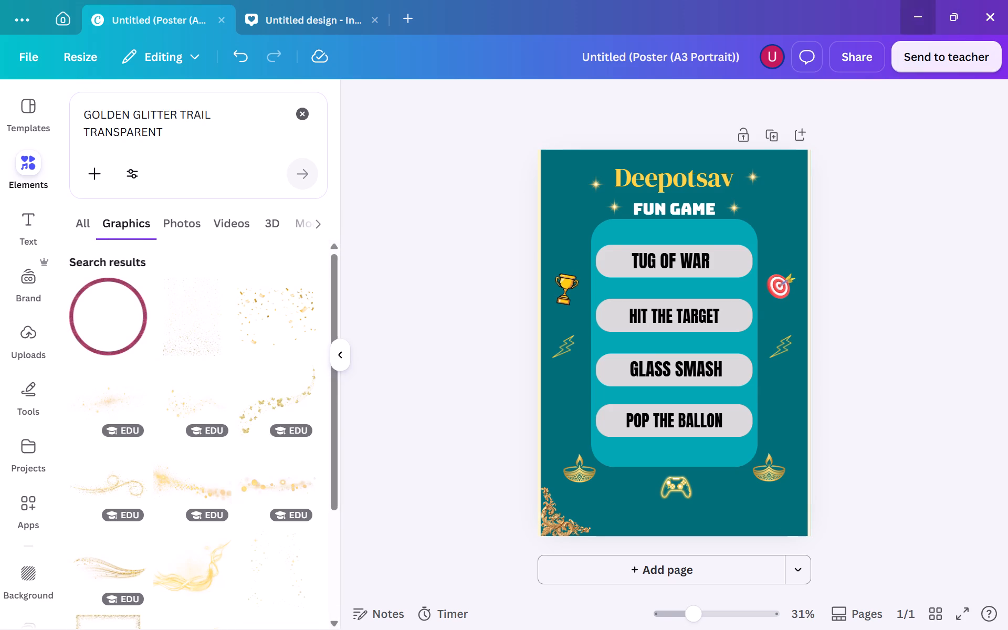
{"action": "left_click", "coordinate": [913, 13]}
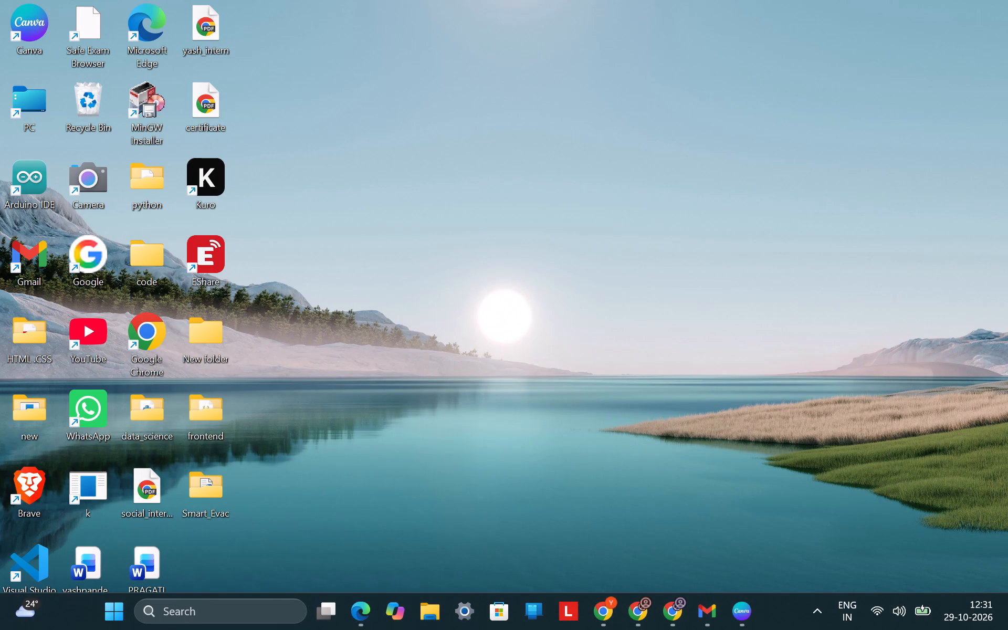
{"action": "double_click", "coordinate": [207, 181]}
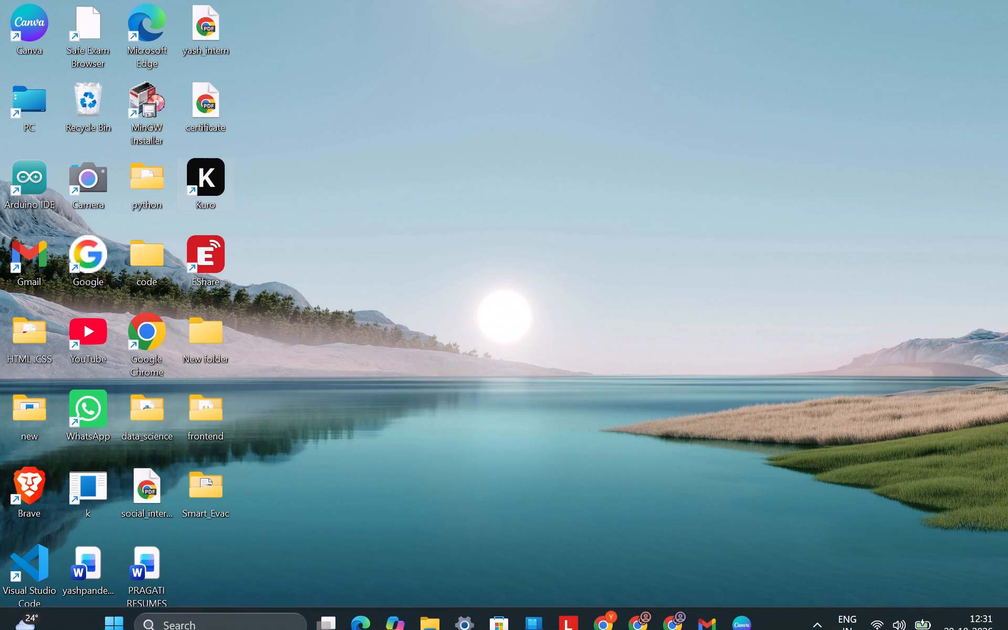
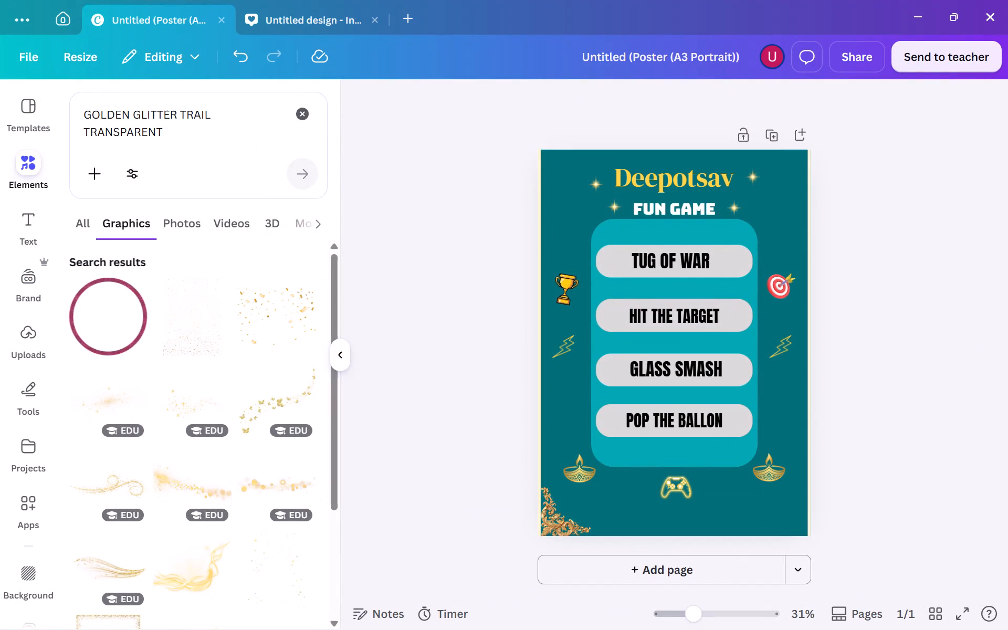
Add the fine scattered gold glitter graphic, move it to the poster's bottom edge, and shrink it to about 13.7 by 9.6 cm.
{"action": "left_click", "coordinate": [206, 316]}
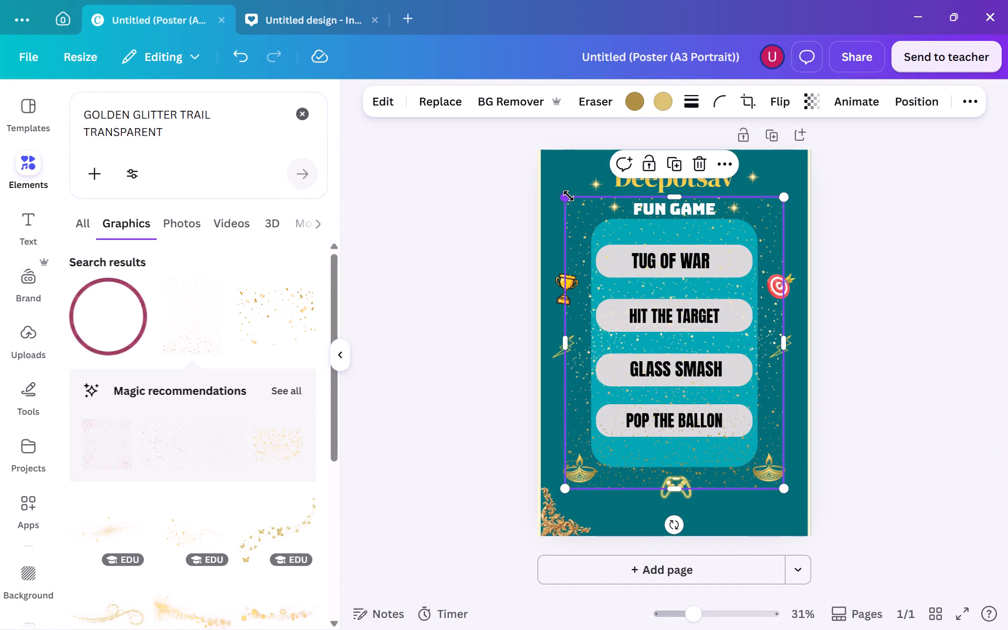
{"action": "left_click_drag", "start_coordinate": [569, 196], "coordinate": [628, 403]}
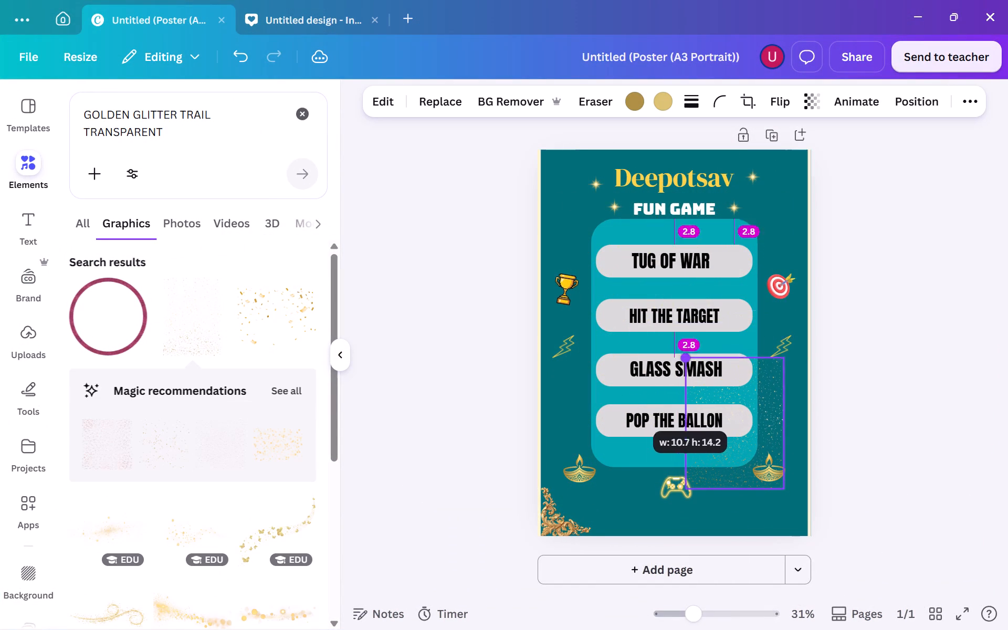
{"action": "left_click_drag", "start_coordinate": [684, 420], "coordinate": [593, 443]}
{"action": "left_click", "coordinate": [673, 418]}
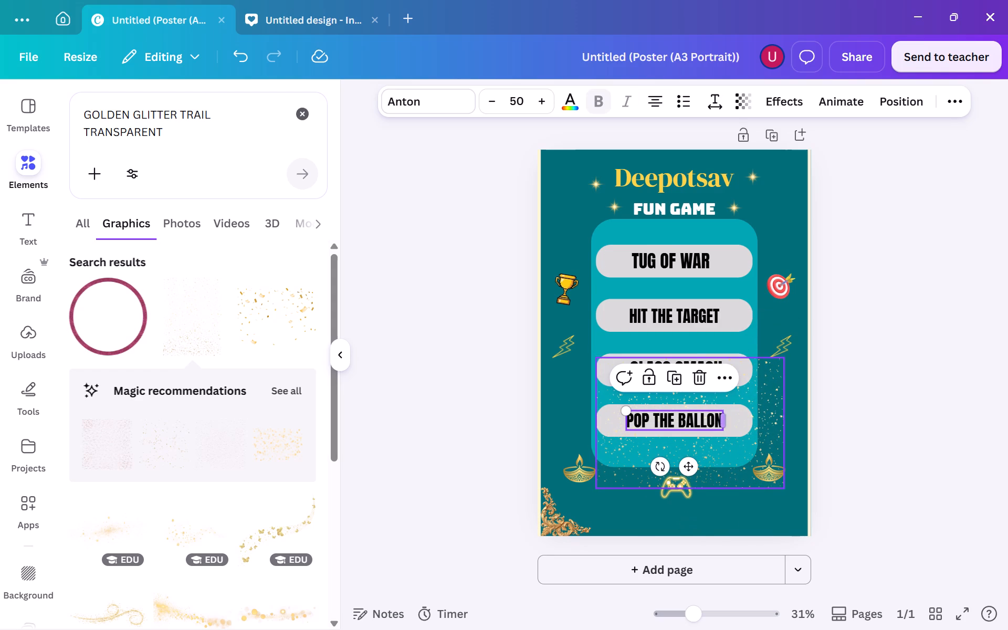
{"action": "left_click_drag", "start_coordinate": [759, 407], "coordinate": [739, 467]}
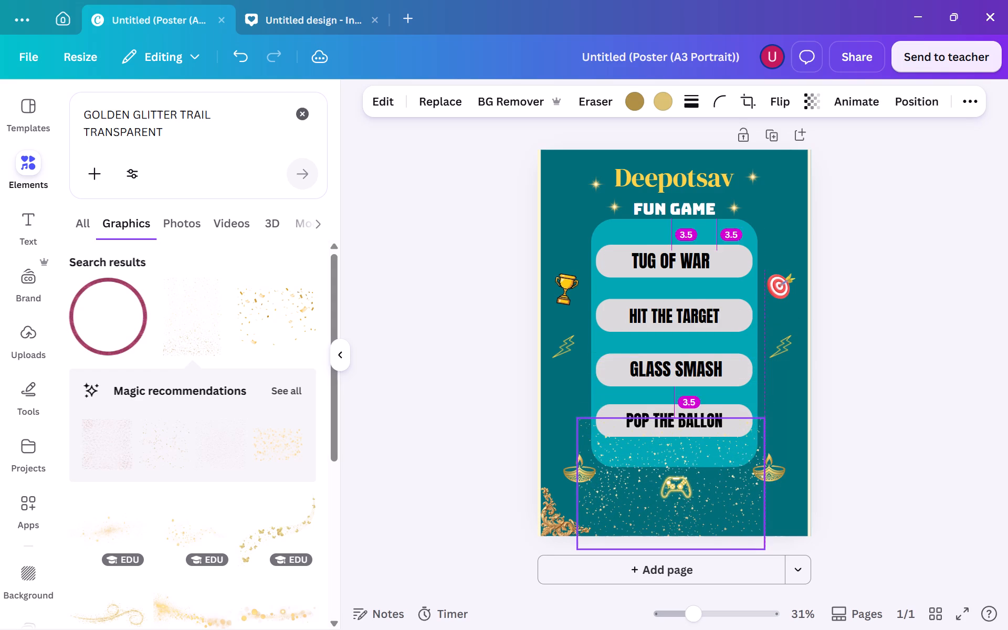
{"action": "left_click_drag", "start_coordinate": [739, 467], "coordinate": [738, 465]}
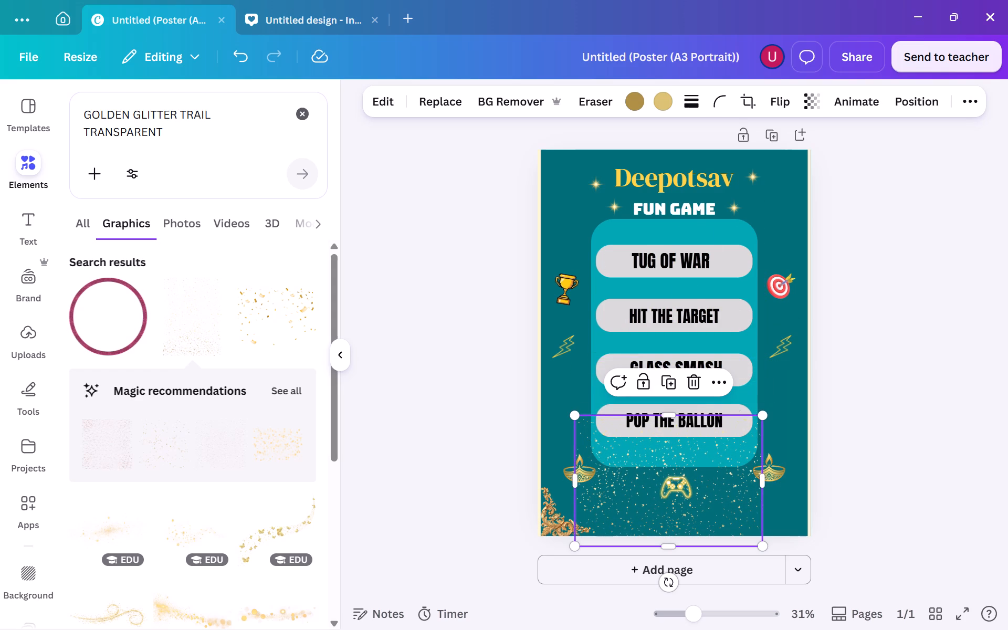
{"action": "left_click_drag", "start_coordinate": [758, 417], "coordinate": [760, 418]}
{"action": "left_click_drag", "start_coordinate": [760, 418], "coordinate": [721, 497]}
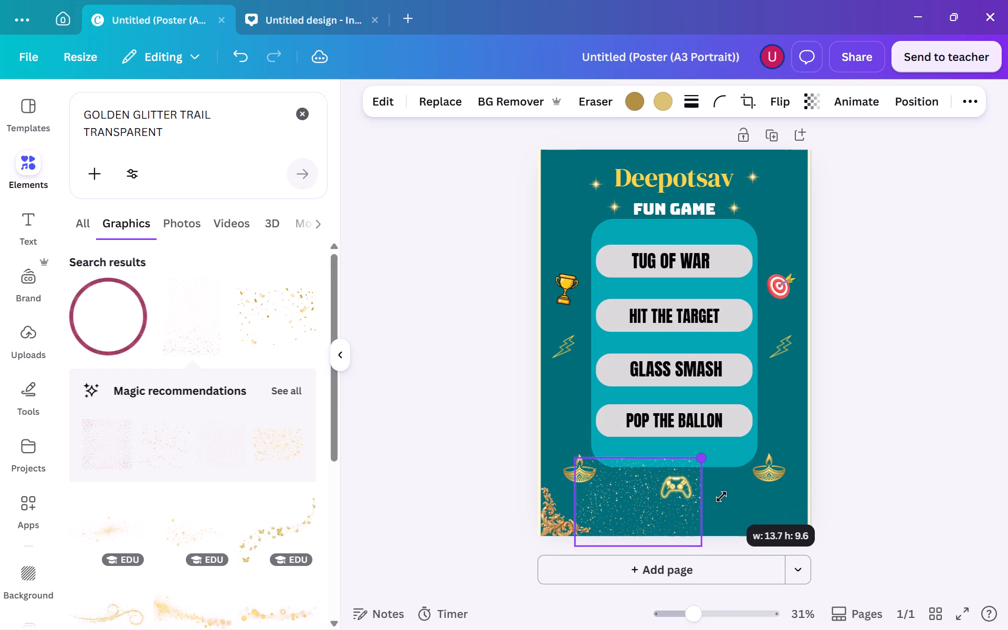
{"action": "left_click_drag", "start_coordinate": [721, 497], "coordinate": [720, 495]}
Center the glitter around the game controller and crop its top to just below the teal panel, about 7.1 cm high.
{"action": "left_click_drag", "start_coordinate": [684, 495], "coordinate": [722, 492]}
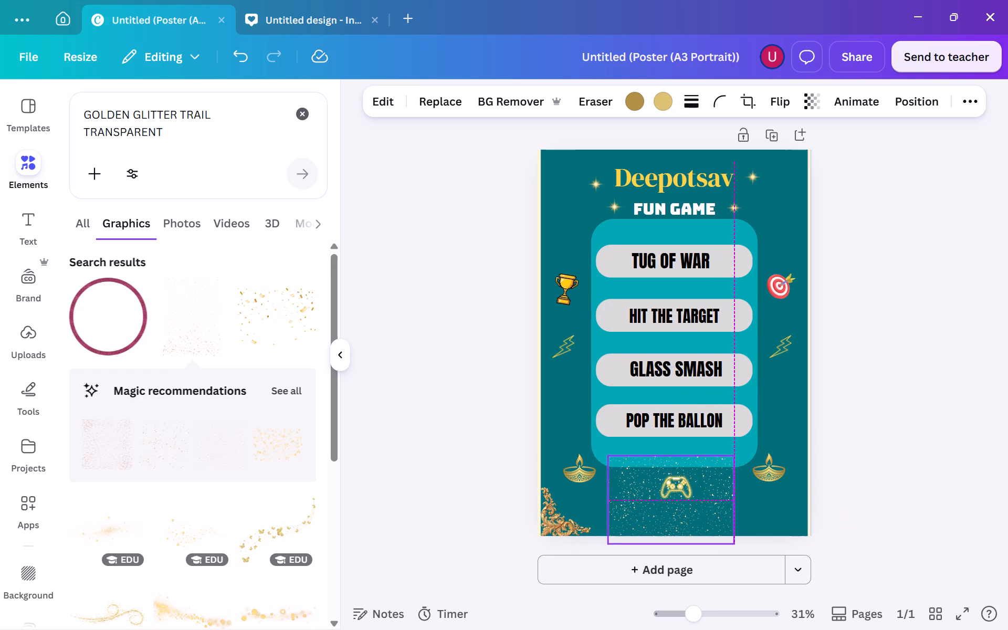
{"action": "left_click_drag", "start_coordinate": [722, 492], "coordinate": [722, 485]}
{"action": "left_click_drag", "start_coordinate": [678, 445], "coordinate": [687, 464]}
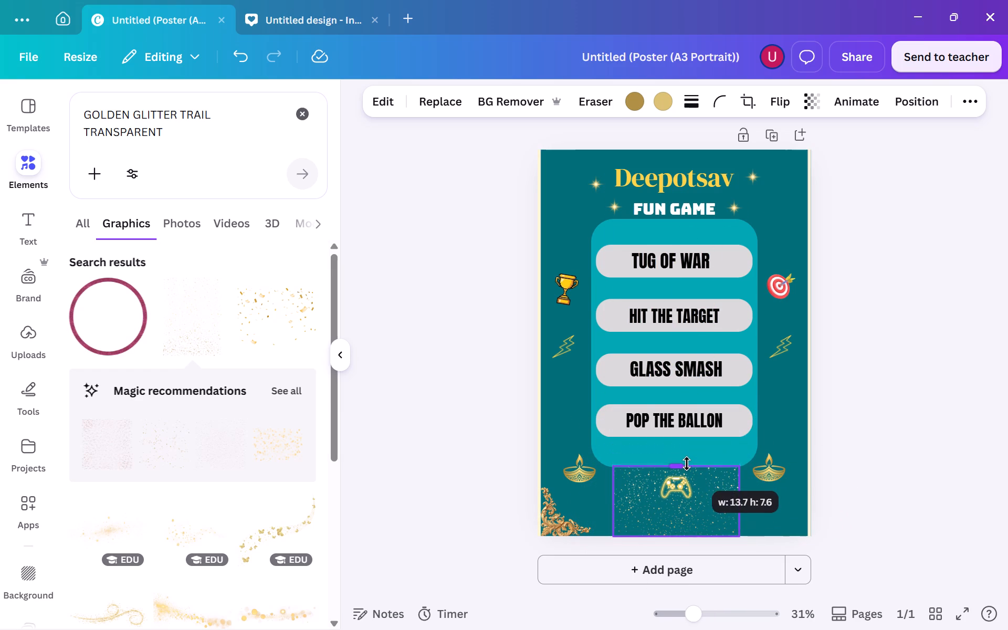
{"action": "left_click_drag", "start_coordinate": [687, 464], "coordinate": [688, 466]}
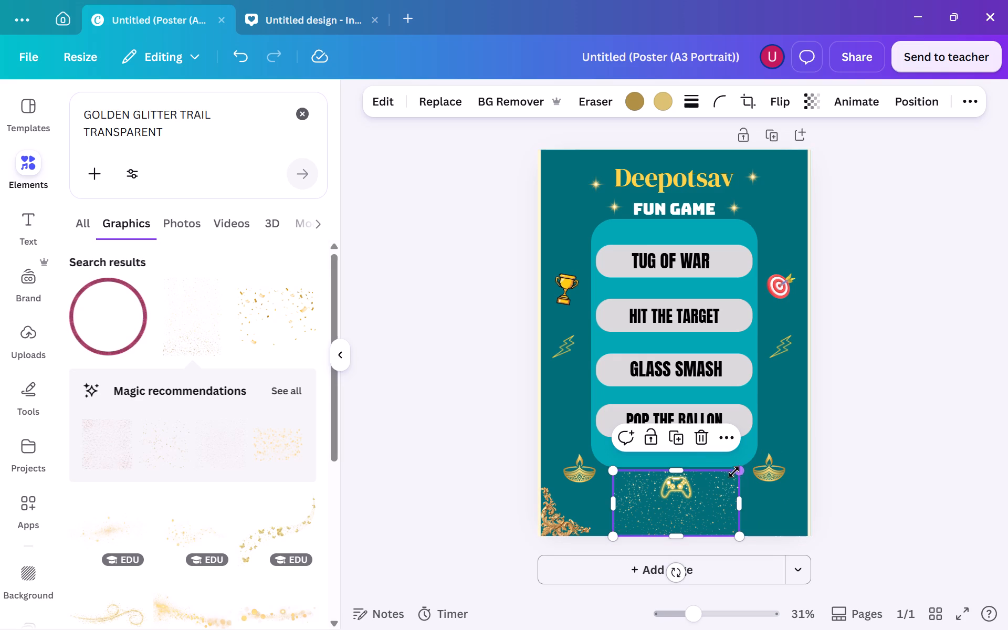
Widen the glitter on both sides to span the poster's full width, about 28.9 cm, as a bottom strip.
{"action": "left_click_drag", "start_coordinate": [745, 497], "coordinate": [796, 481]}
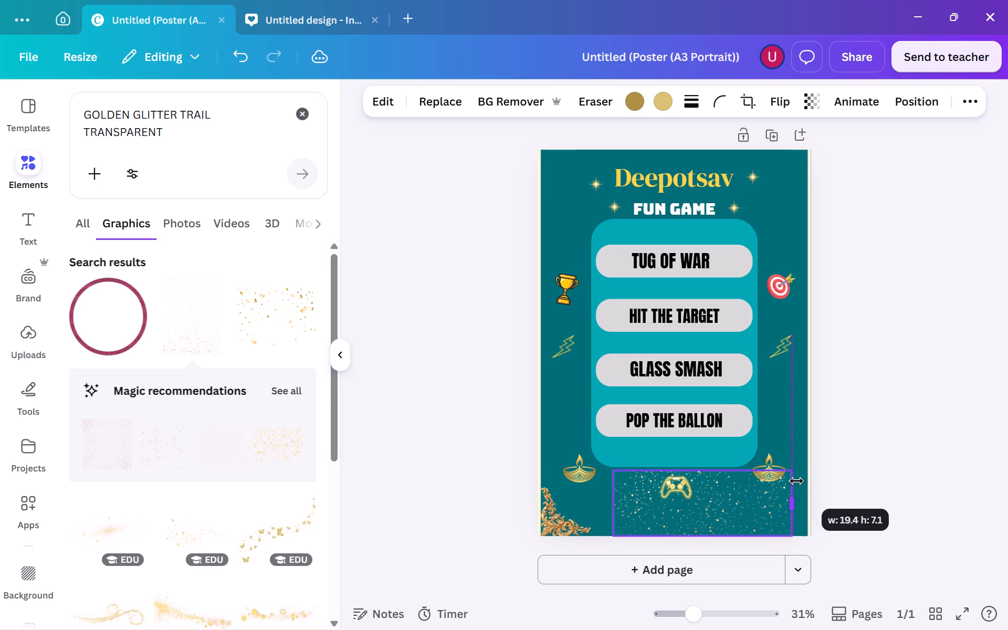
{"action": "left_click_drag", "start_coordinate": [796, 481], "coordinate": [796, 480]}
{"action": "left_click_drag", "start_coordinate": [615, 498], "coordinate": [554, 491]}
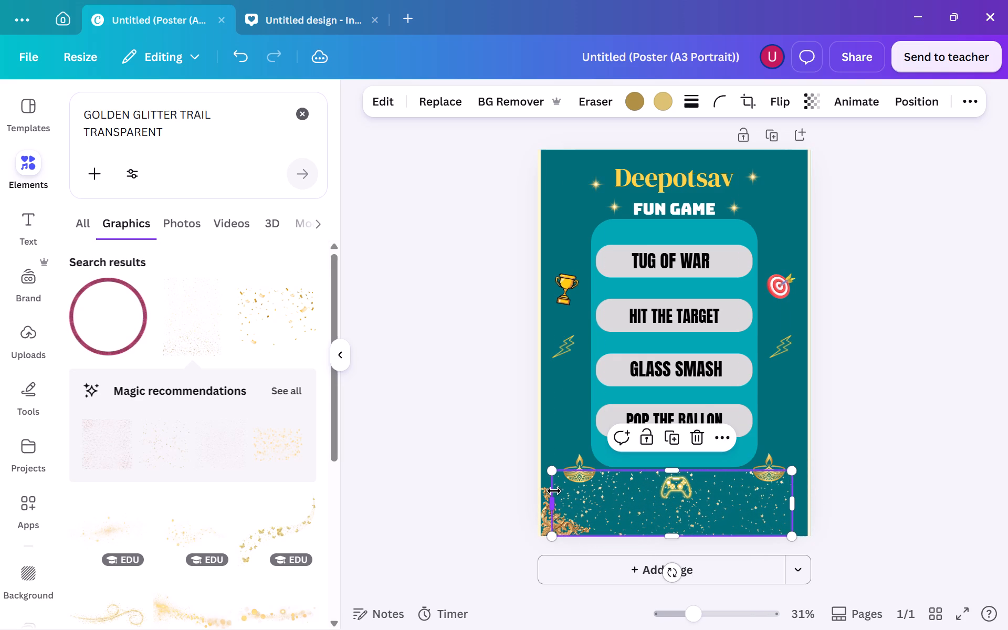
{"action": "left_click_drag", "start_coordinate": [550, 491], "coordinate": [539, 491]}
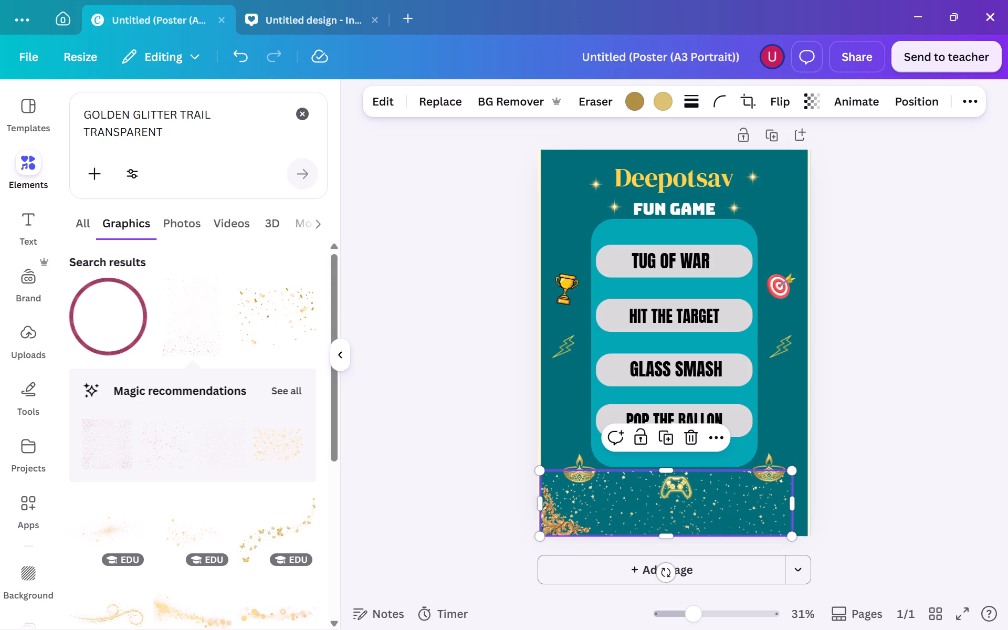
{"action": "left_click_drag", "start_coordinate": [792, 501], "coordinate": [792, 501]}
{"action": "left_click_drag", "start_coordinate": [792, 501], "coordinate": [807, 495]}
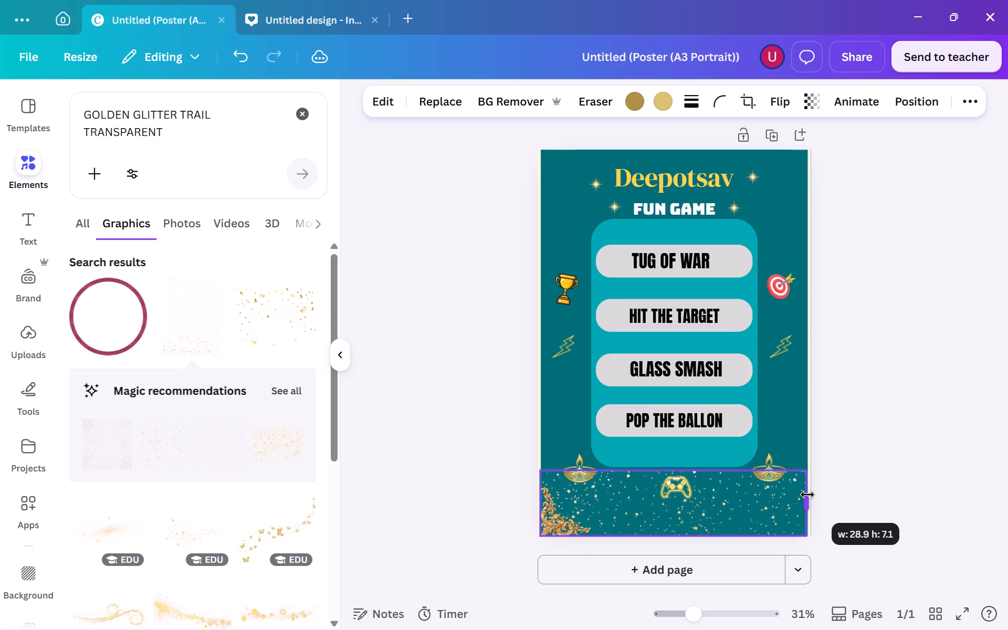
{"action": "left_click_drag", "start_coordinate": [807, 495], "coordinate": [803, 490]}
{"action": "left_click", "coordinate": [800, 497]}
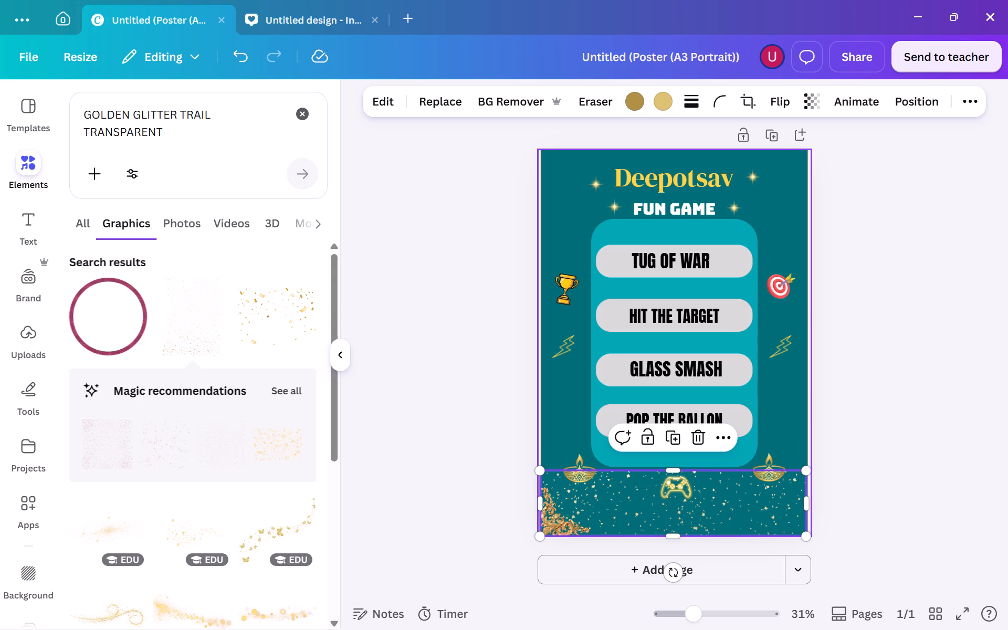
{"action": "left_click_drag", "start_coordinate": [539, 413], "coordinate": [550, 427]}
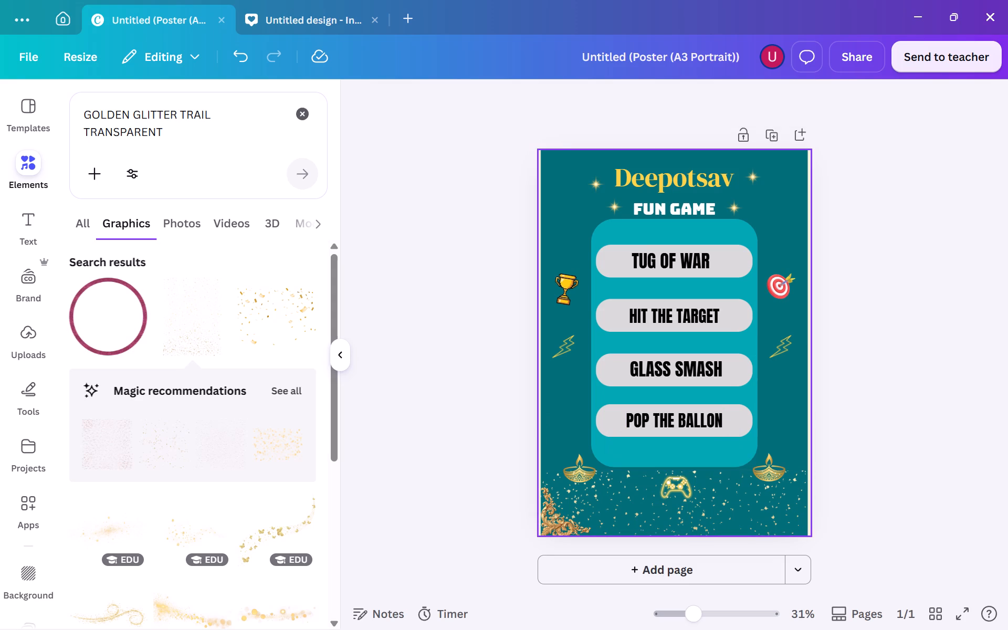
Send the bottom glitter strip to the back of the layer order.
{"action": "left_click", "coordinate": [646, 494]}
{"action": "left_click", "coordinate": [725, 433]}
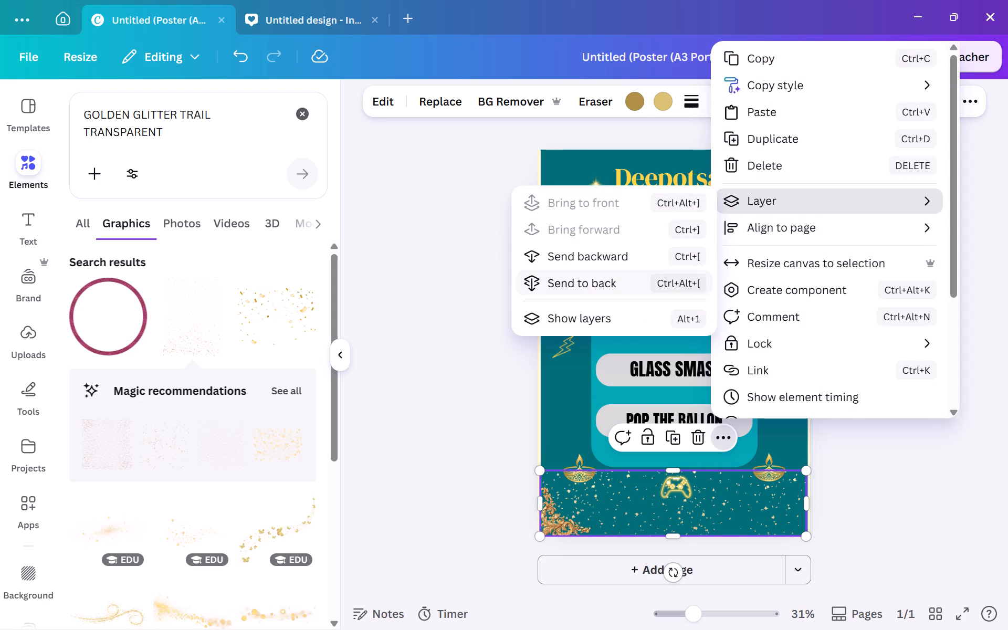
{"action": "left_click", "coordinate": [625, 280]}
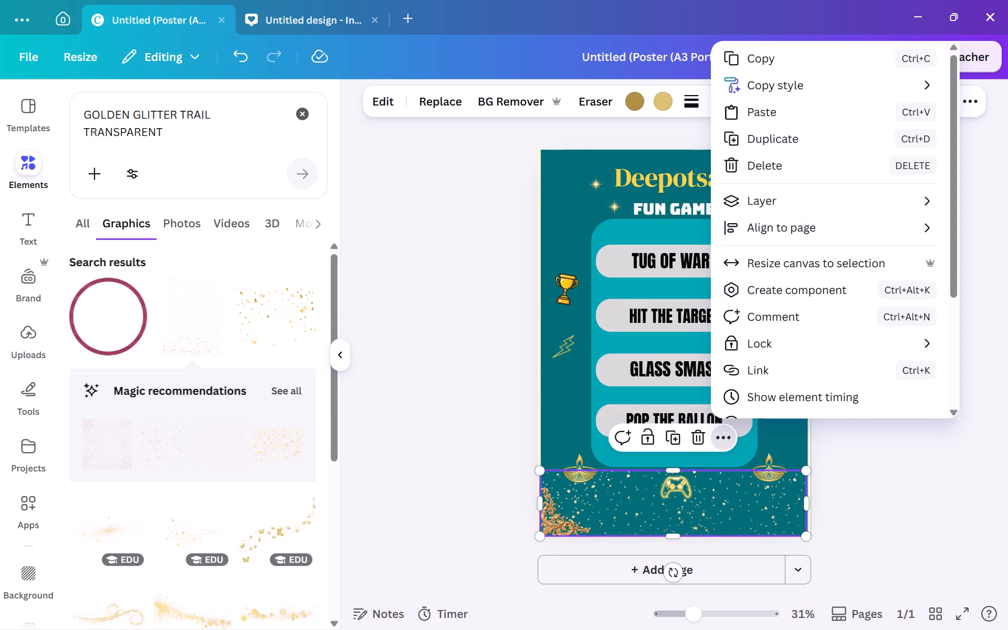
{"action": "left_click", "coordinate": [430, 377]}
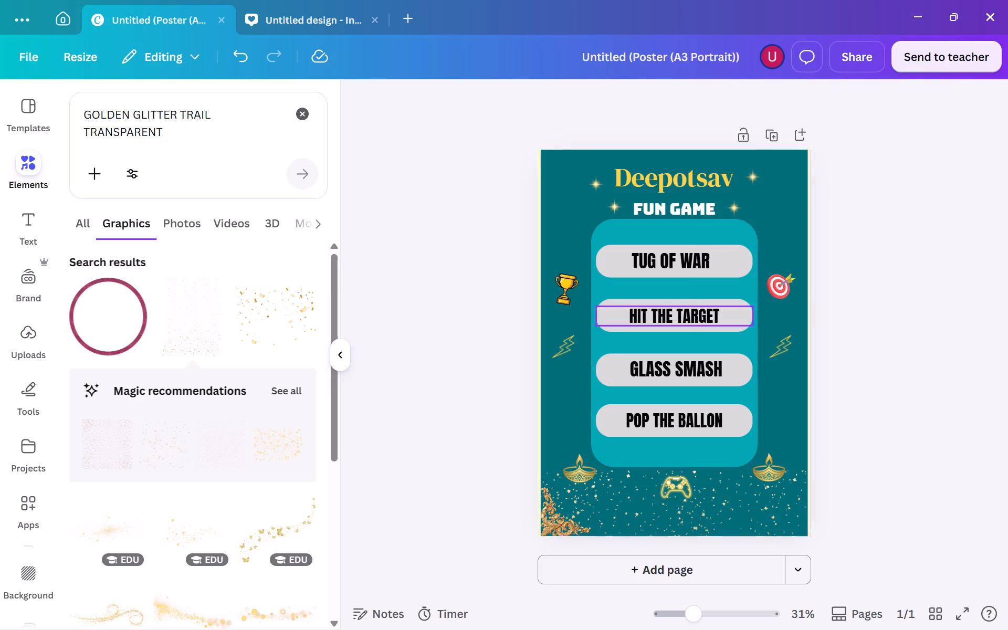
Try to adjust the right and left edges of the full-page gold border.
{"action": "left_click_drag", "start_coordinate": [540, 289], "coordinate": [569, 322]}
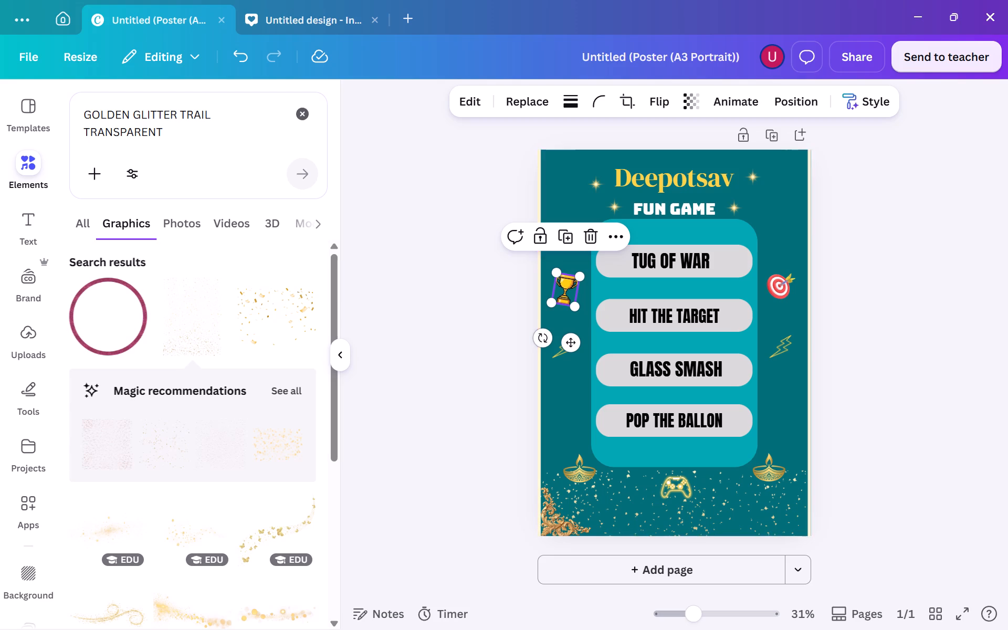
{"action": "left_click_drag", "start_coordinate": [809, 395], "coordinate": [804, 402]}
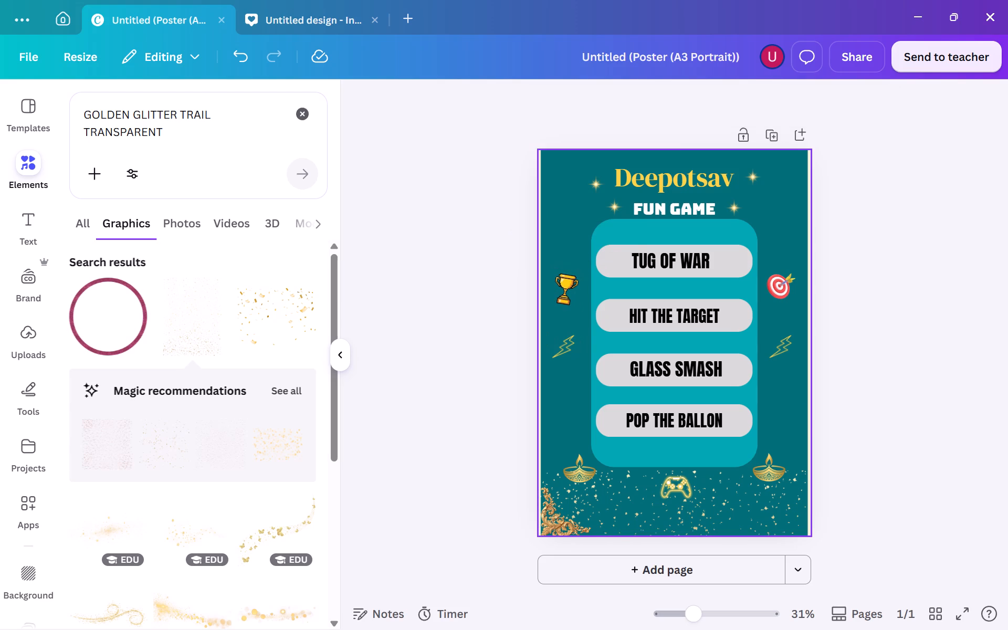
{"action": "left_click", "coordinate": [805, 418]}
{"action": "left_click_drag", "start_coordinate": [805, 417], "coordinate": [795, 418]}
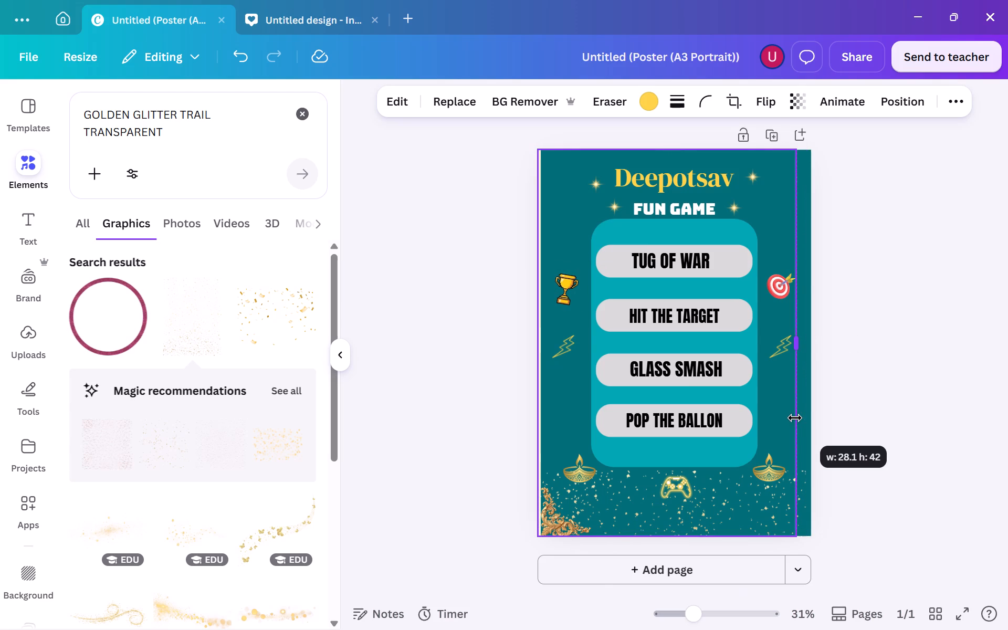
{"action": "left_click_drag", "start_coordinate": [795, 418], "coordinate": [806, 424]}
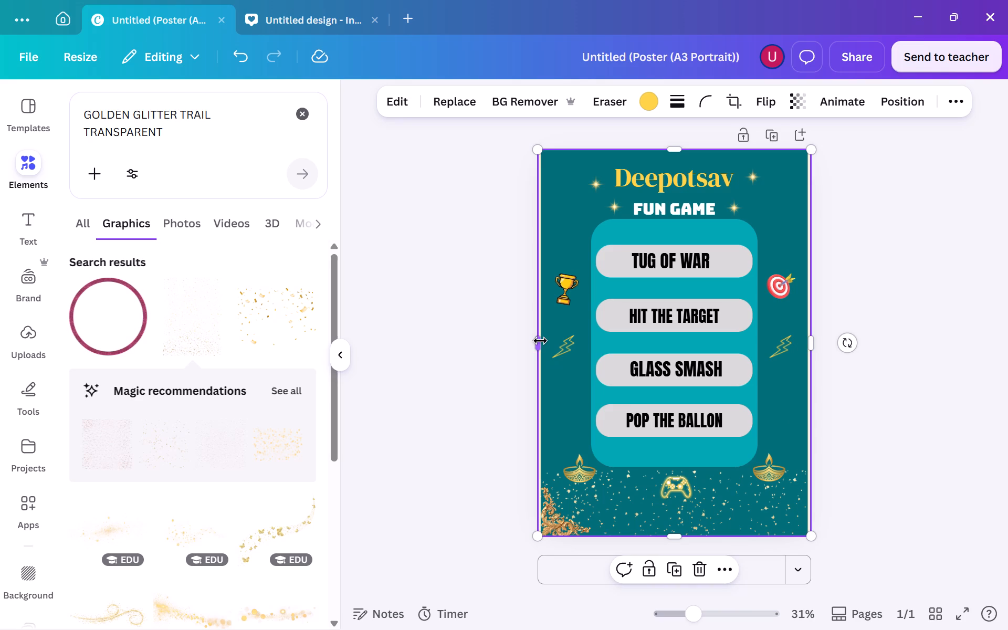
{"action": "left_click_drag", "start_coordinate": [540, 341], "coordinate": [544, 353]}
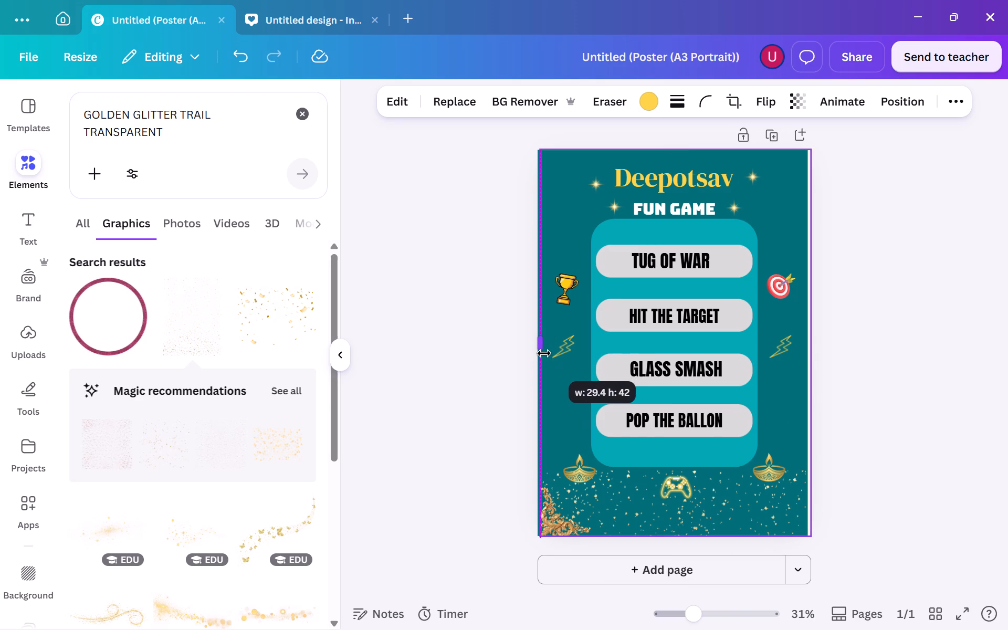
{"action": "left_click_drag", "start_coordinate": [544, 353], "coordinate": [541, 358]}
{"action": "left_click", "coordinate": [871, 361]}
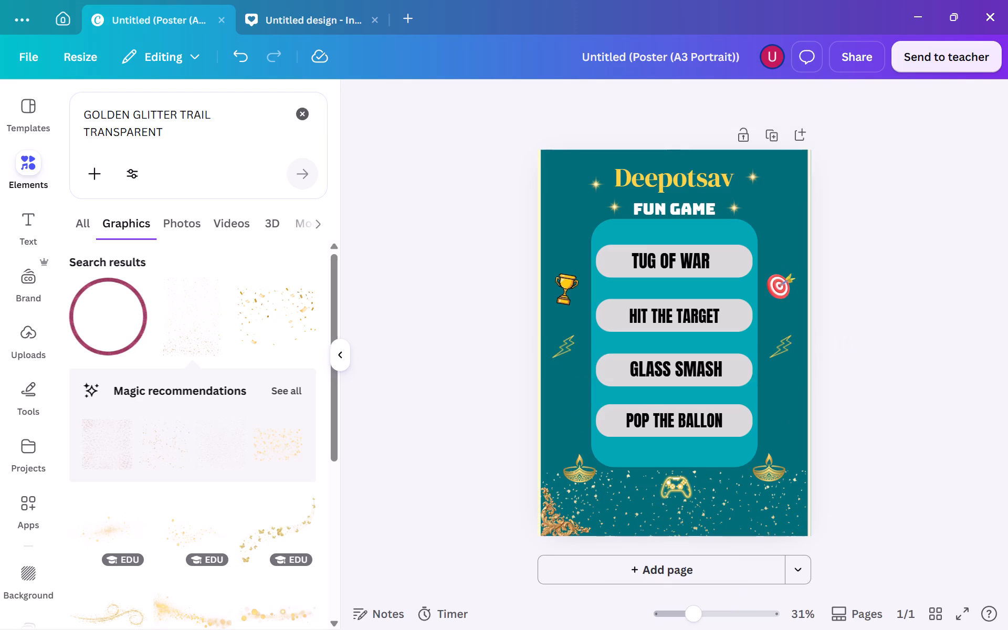
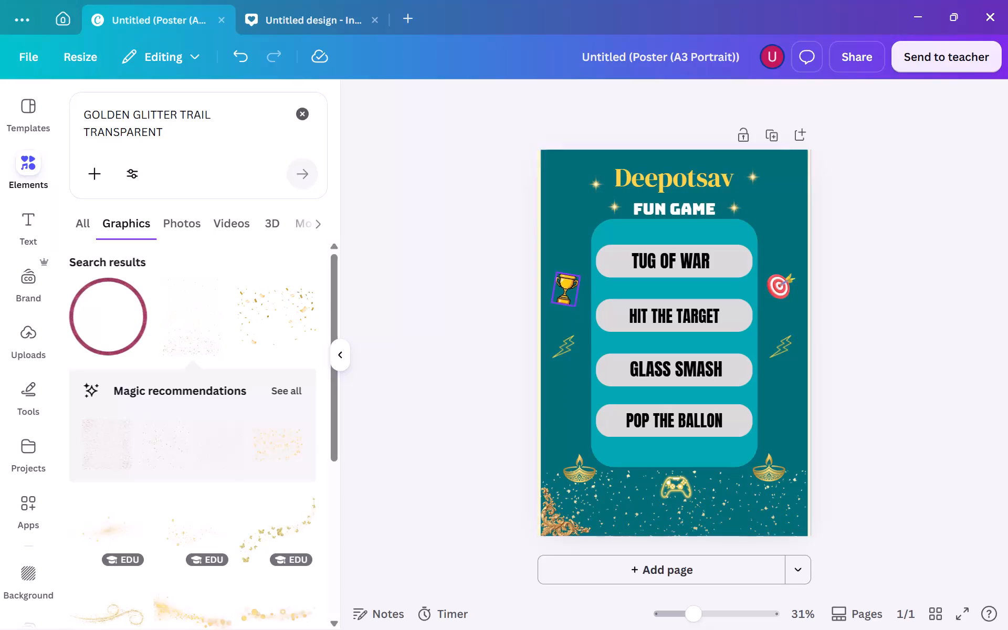
Search the elements for MINIMAL GOLD CONFETTI and show all matching graphics.
{"action": "left_click", "coordinate": [299, 109]}
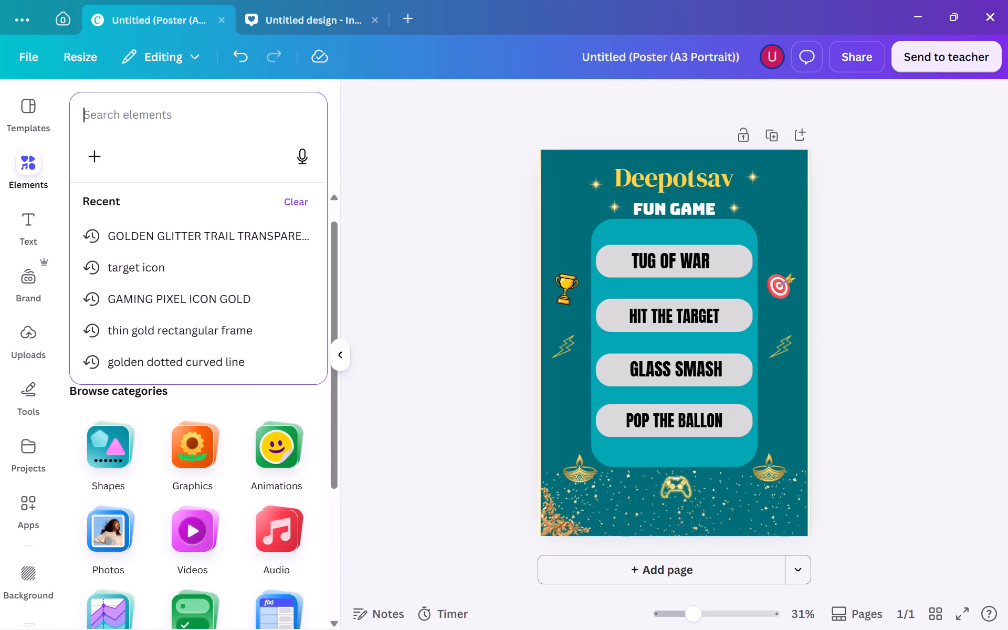
{"action": "type", "text": "MINI"}
{"action": "key", "text": "m"}
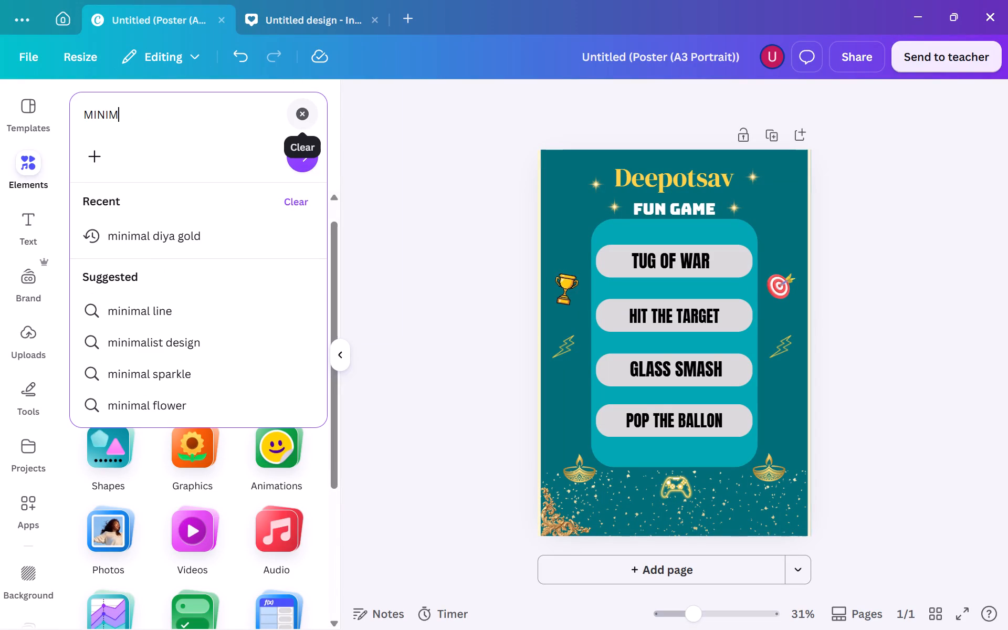
{"action": "type", "text": "AL"}
{"action": "key", "text": "space"}
{"action": "type", "text": "GOL"}
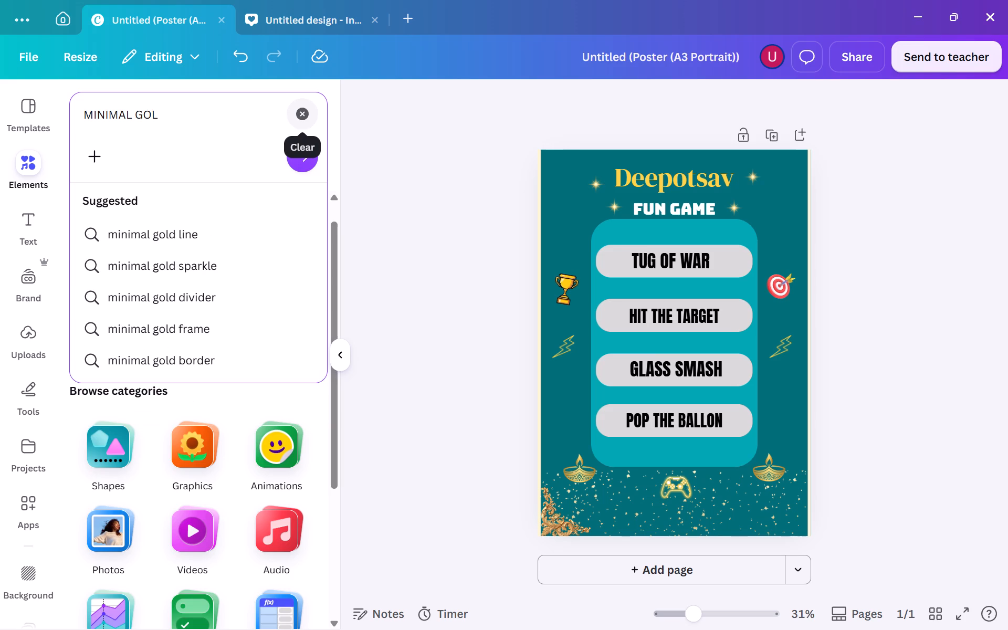
{"action": "key", "text": "d"}
{"action": "key", "text": "space"}
{"action": "type", "text": "CO"}
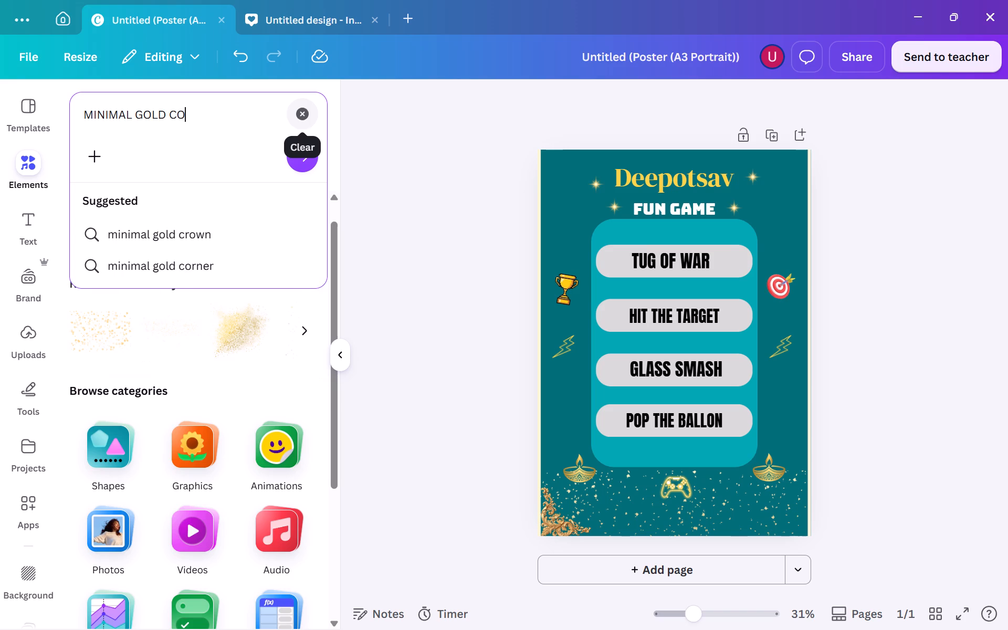
{"action": "type", "text": "NFETT"}
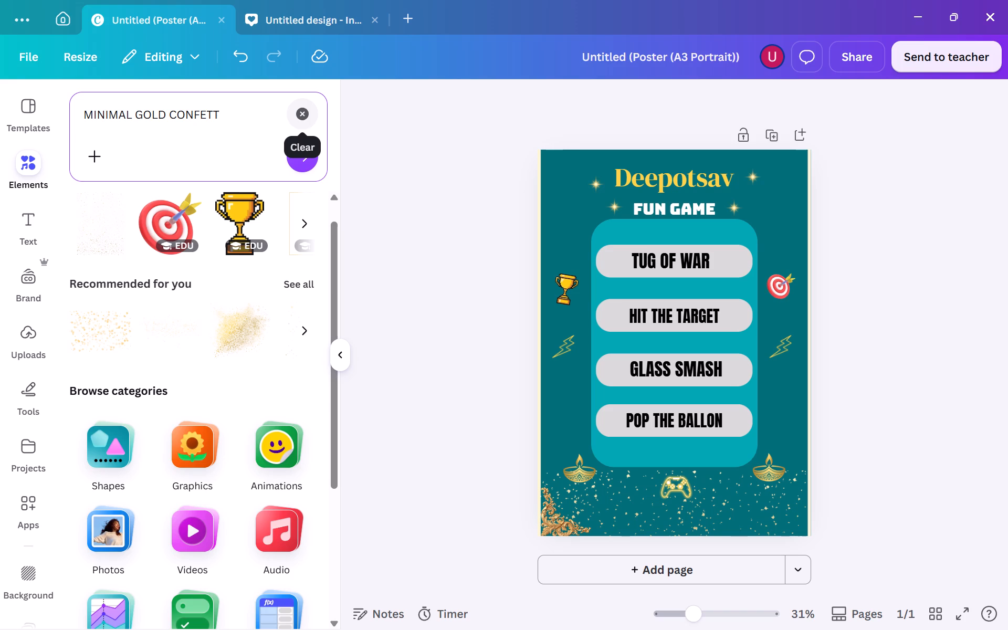
{"action": "key", "text": "i"}
{"action": "key", "text": "Return"}
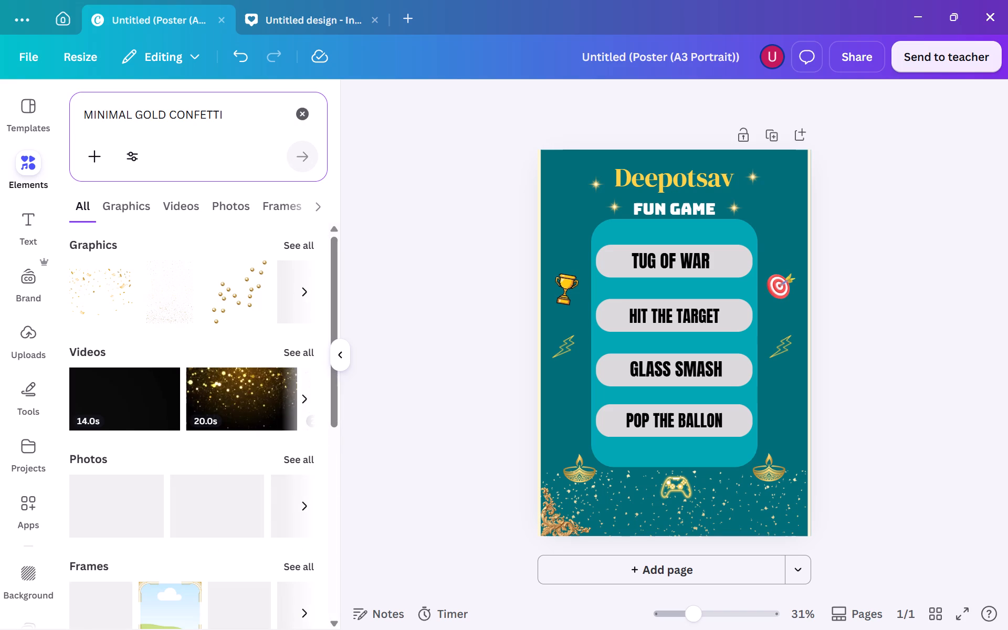
{"action": "left_click", "coordinate": [299, 241]}
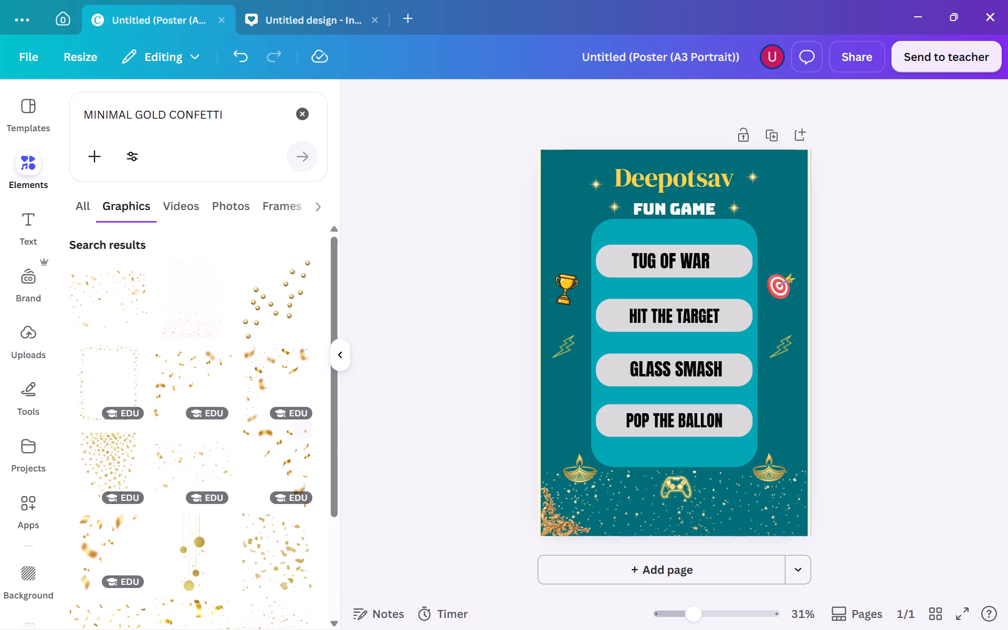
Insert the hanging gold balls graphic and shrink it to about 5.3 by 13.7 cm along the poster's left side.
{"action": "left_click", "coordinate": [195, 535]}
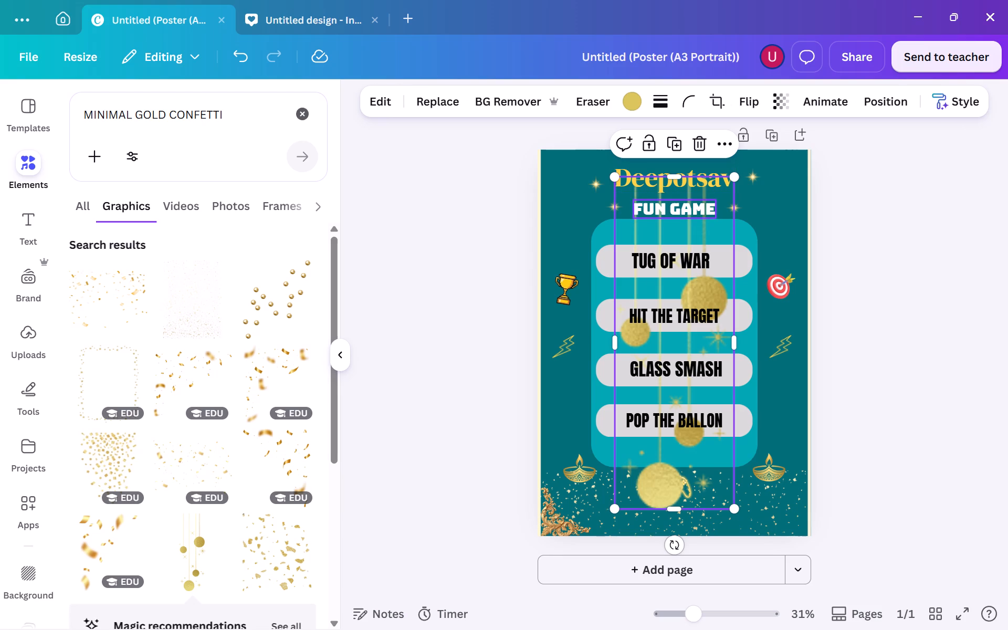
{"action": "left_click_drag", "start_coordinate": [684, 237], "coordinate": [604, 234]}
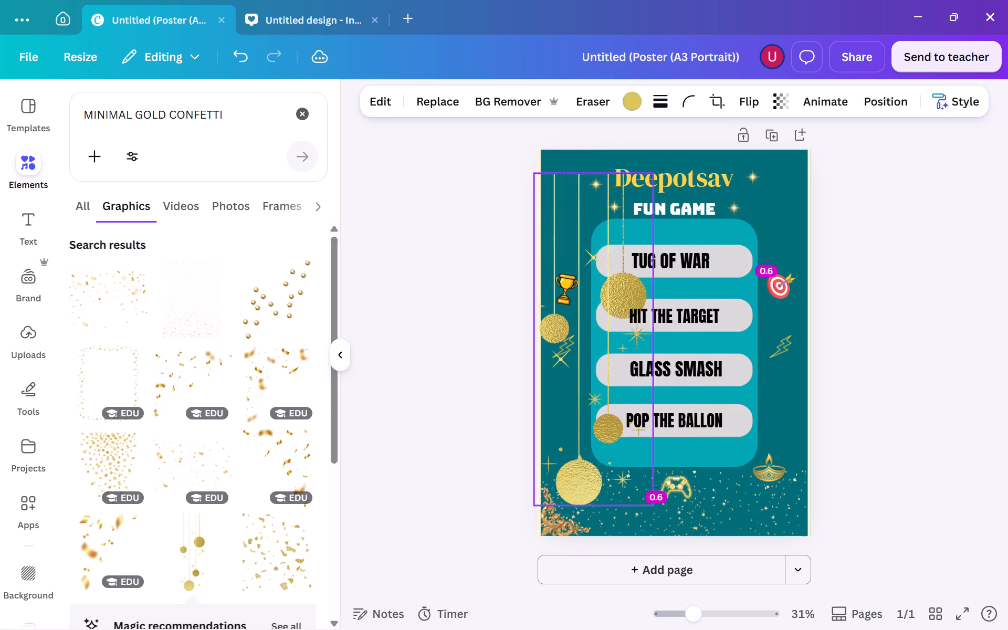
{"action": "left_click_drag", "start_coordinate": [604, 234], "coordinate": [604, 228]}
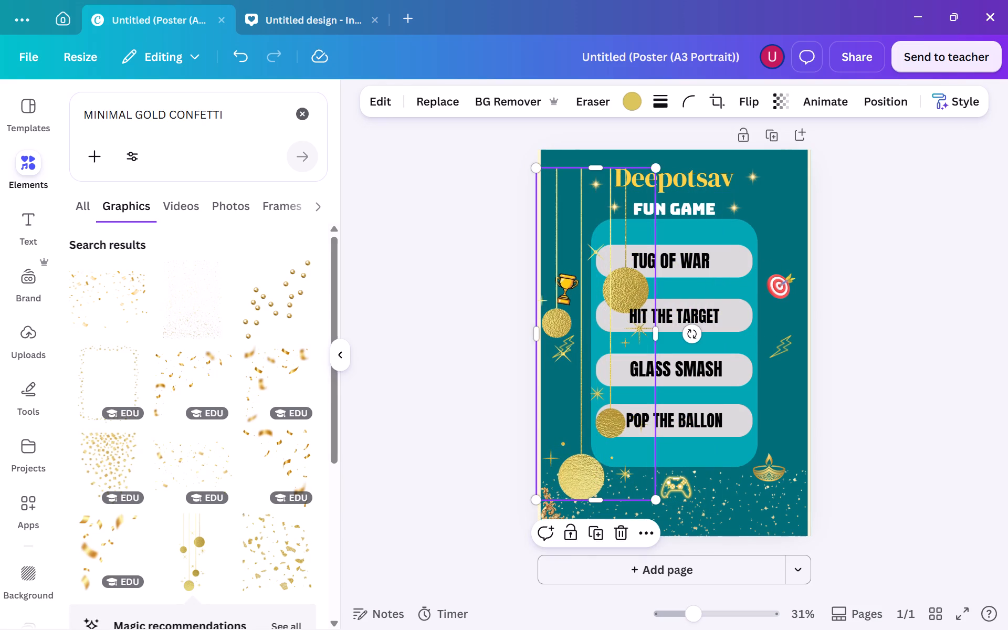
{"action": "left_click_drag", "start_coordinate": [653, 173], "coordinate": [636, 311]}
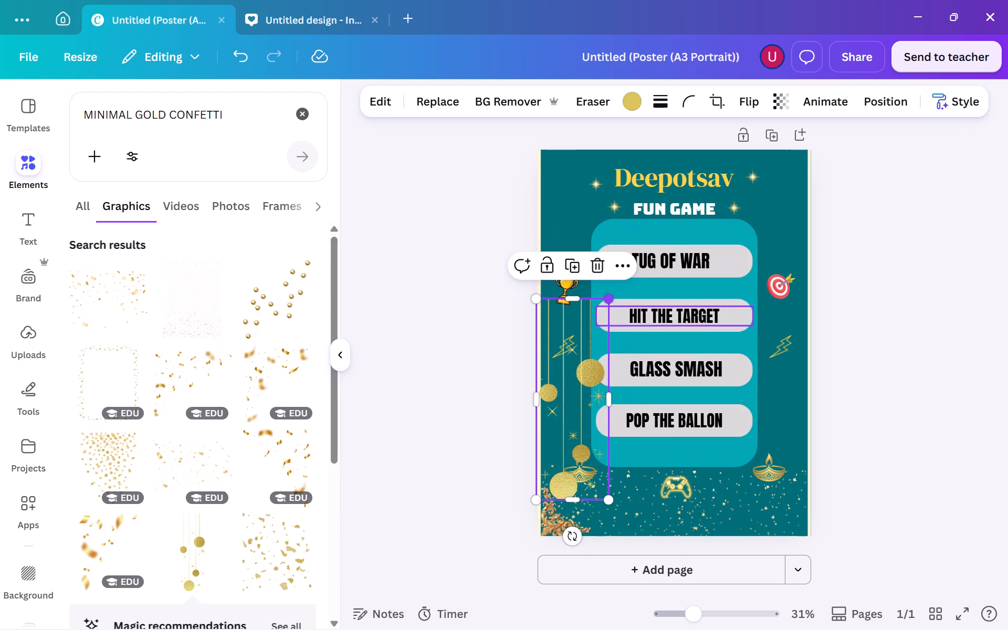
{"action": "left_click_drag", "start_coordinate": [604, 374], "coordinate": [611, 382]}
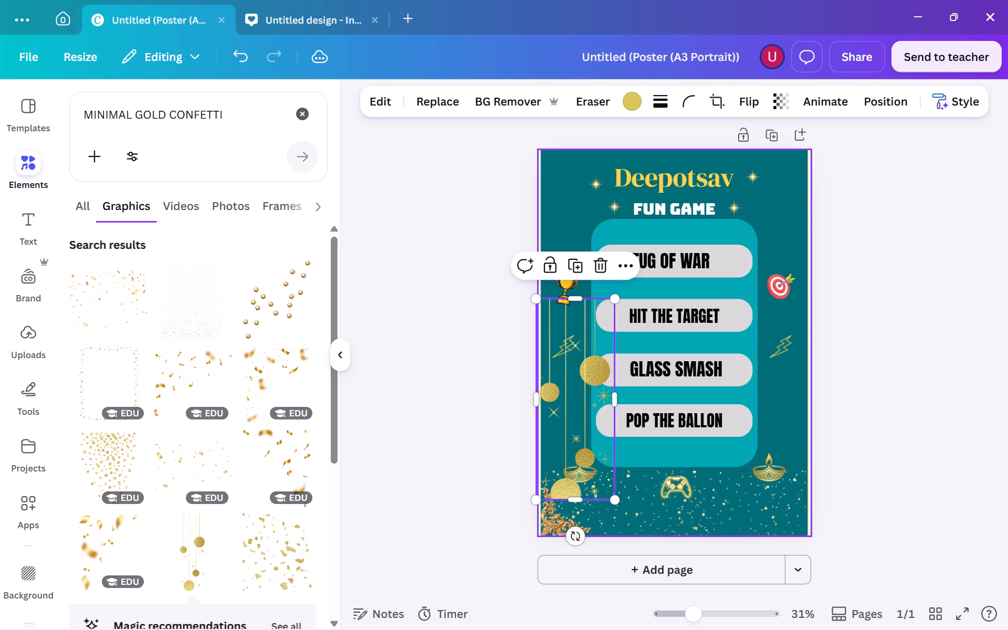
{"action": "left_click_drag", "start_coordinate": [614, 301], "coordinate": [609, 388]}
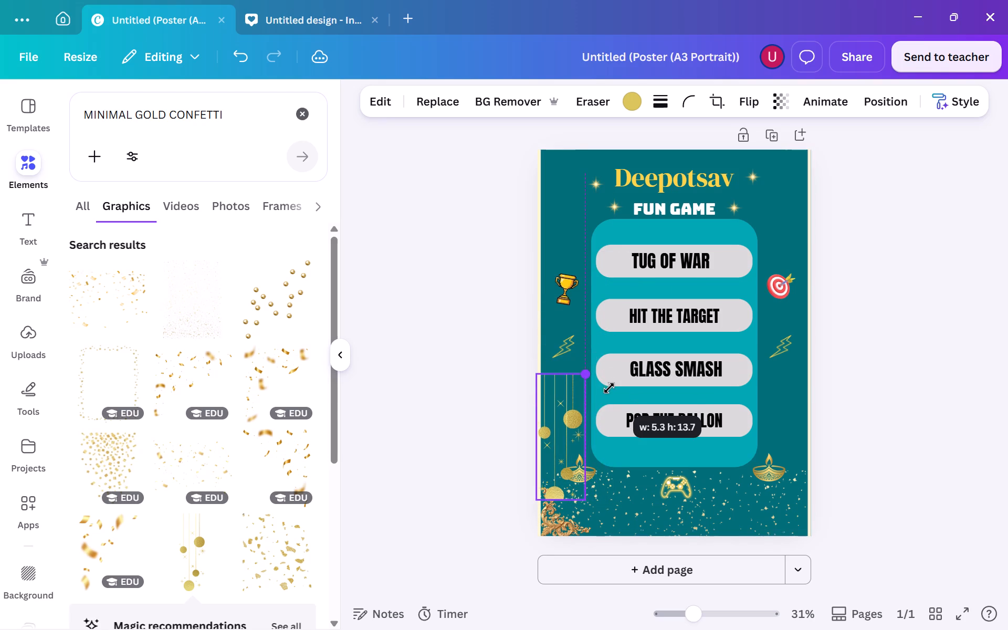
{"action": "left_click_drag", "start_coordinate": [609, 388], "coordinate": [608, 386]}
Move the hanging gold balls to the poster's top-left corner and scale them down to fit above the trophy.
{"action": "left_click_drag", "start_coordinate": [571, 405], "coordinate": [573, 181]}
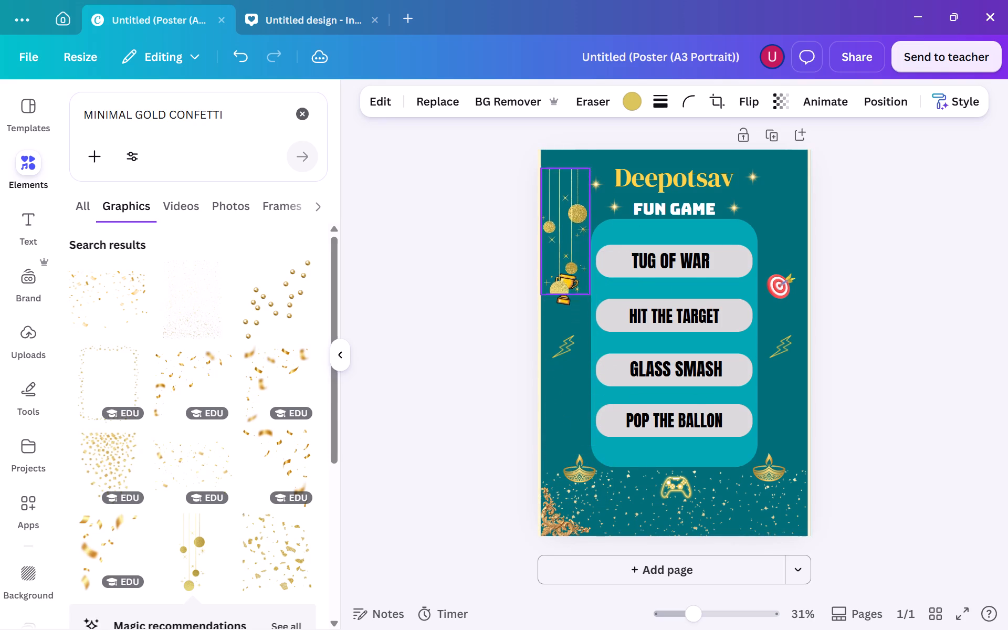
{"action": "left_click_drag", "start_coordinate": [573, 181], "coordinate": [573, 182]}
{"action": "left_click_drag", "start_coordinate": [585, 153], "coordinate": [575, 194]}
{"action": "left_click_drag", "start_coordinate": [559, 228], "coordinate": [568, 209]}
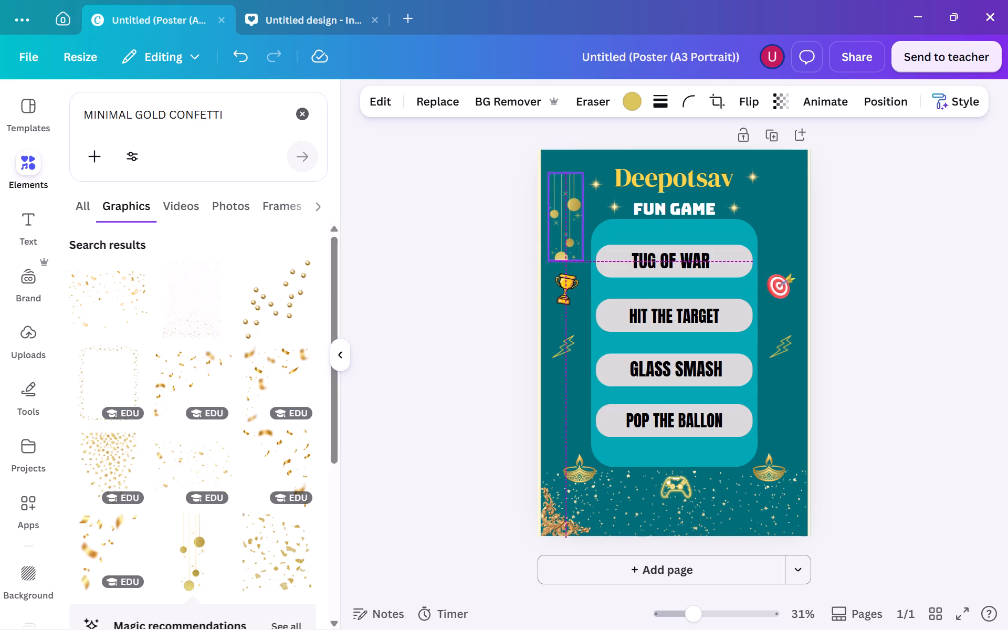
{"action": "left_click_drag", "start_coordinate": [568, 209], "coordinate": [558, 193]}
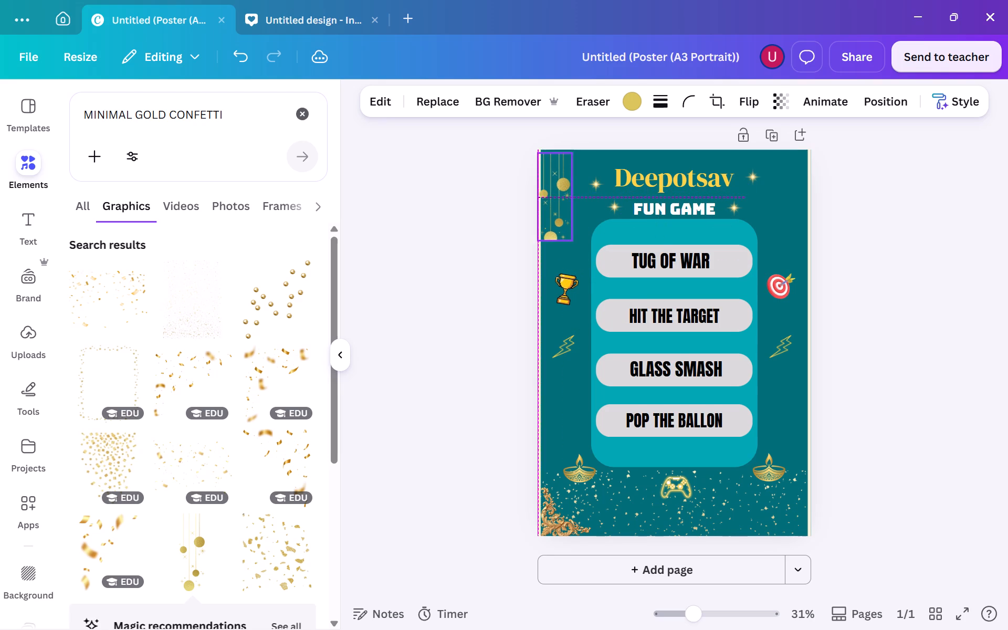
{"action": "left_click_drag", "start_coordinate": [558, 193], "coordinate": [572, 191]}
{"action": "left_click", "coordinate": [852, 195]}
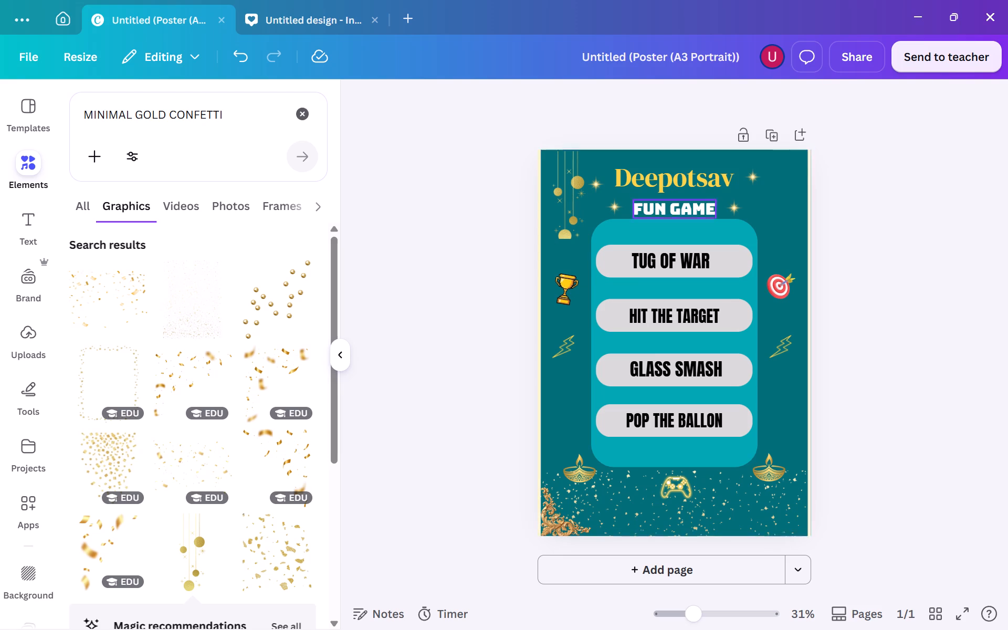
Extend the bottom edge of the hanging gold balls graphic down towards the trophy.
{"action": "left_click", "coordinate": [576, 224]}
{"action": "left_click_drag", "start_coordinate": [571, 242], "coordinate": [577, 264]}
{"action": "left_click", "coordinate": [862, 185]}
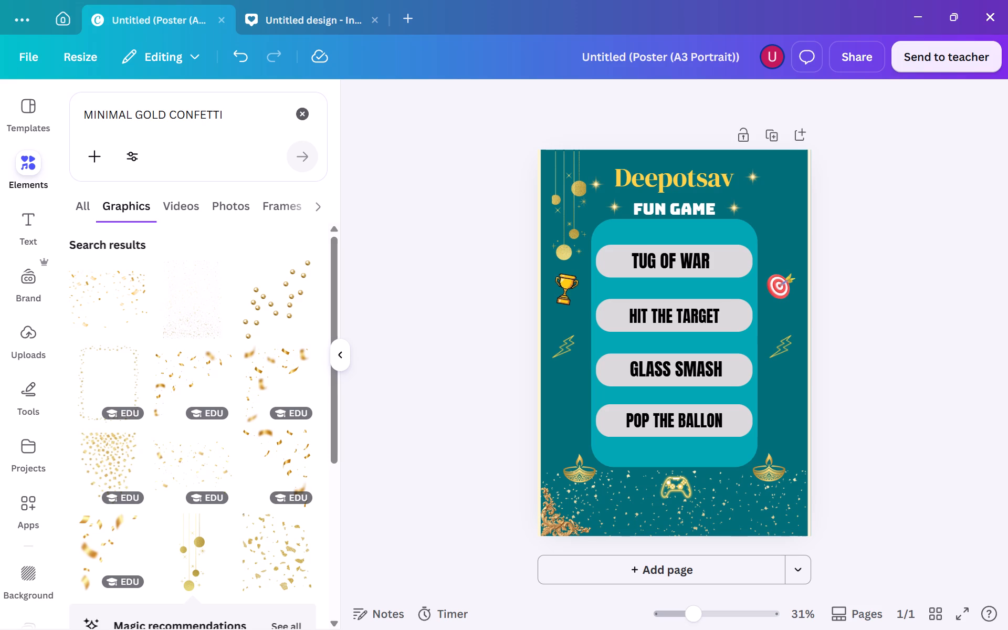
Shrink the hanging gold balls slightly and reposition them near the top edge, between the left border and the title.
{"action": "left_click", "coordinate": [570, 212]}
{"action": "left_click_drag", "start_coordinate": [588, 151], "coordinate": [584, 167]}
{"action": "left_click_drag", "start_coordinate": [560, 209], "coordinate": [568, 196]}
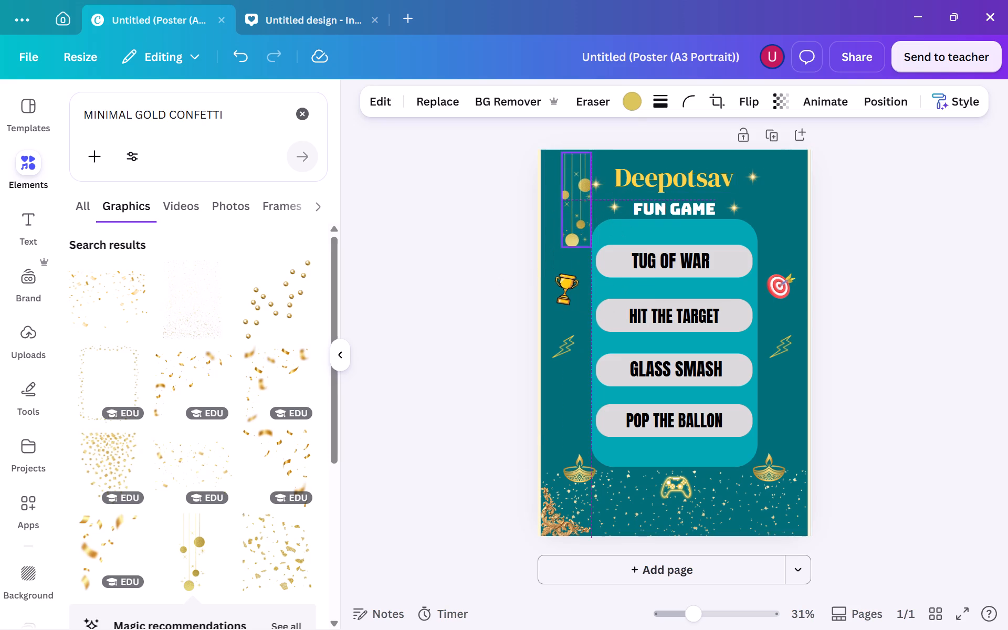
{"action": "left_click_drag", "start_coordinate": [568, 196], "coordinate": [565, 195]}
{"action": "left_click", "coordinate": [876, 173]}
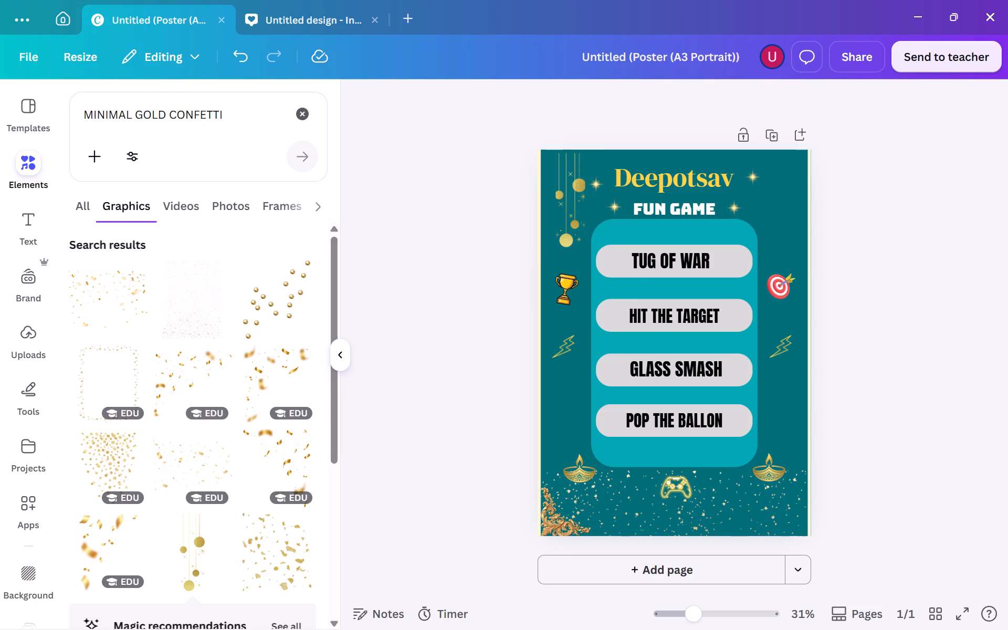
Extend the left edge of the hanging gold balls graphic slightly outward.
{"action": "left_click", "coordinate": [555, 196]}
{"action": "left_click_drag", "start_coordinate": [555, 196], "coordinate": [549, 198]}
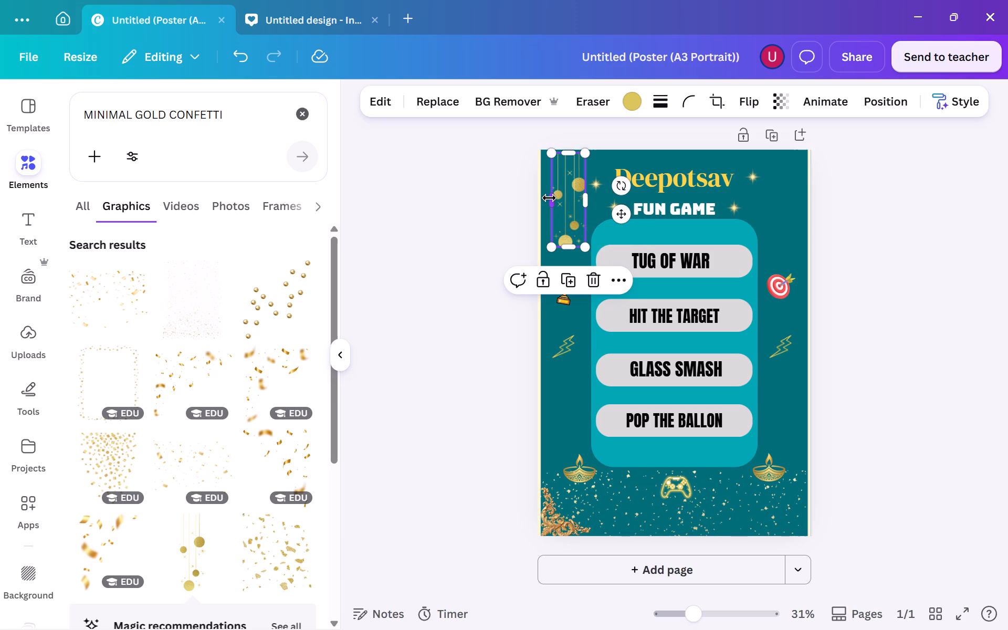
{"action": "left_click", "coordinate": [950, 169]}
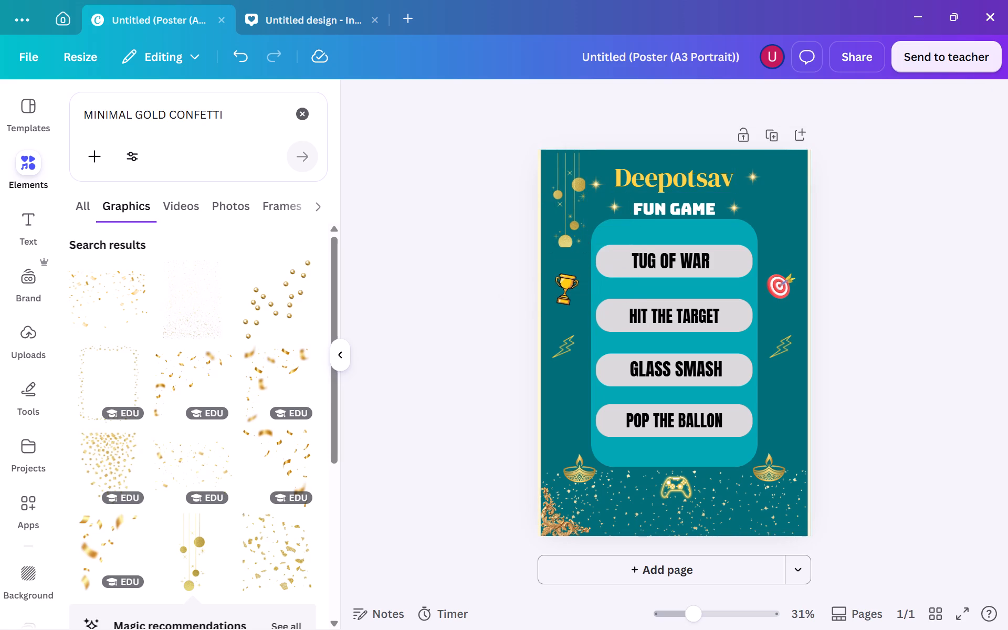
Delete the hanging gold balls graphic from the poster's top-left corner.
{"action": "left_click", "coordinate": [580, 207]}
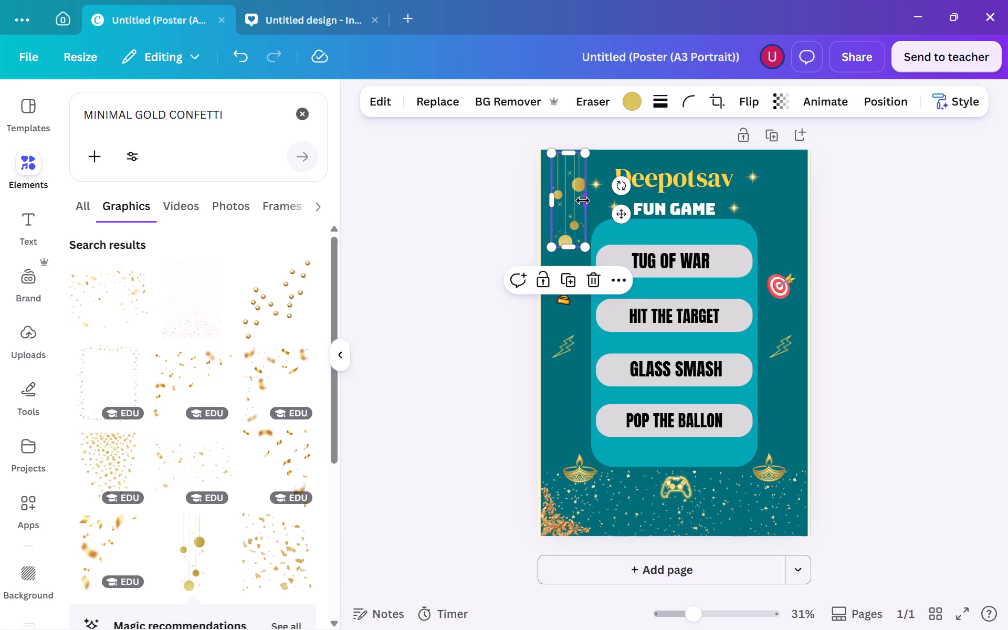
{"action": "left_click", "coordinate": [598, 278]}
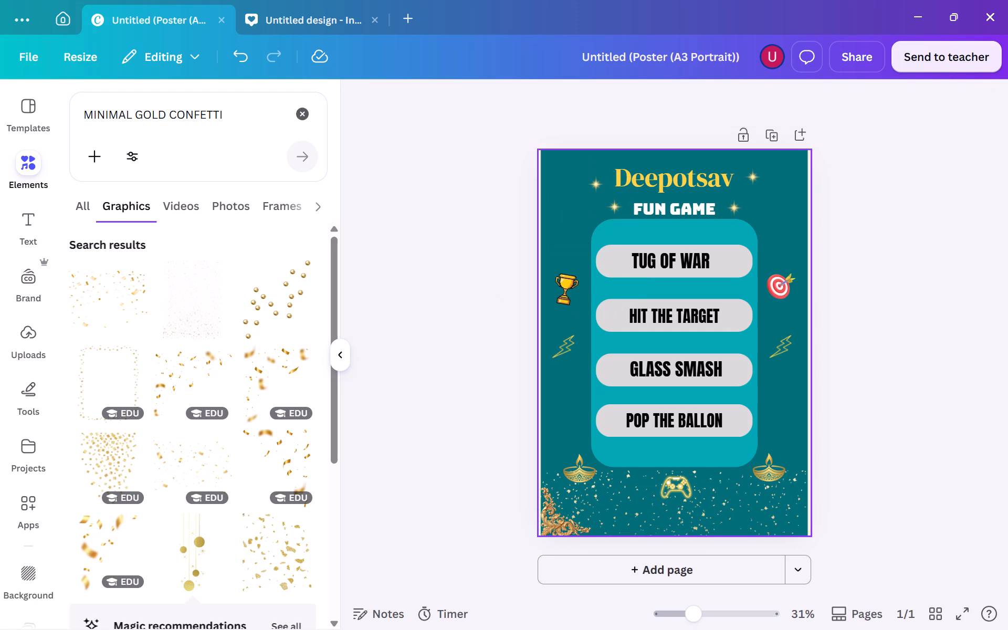
Add the hanging gold balls graphic to the poster again from the minimal gold confetti results.
{"action": "scroll", "coordinate": [230, 393], "scroll_direction": "down", "scroll_amount": 3}
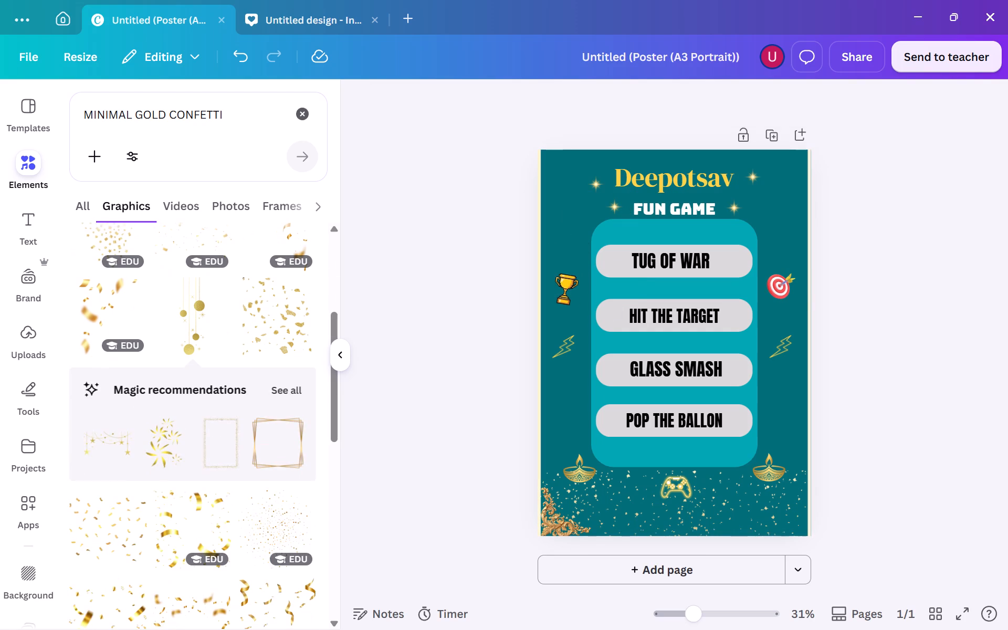
{"action": "scroll", "coordinate": [246, 383], "scroll_direction": "down", "scroll_amount": 1}
{"action": "scroll", "coordinate": [249, 183], "scroll_direction": "down", "scroll_amount": 4}
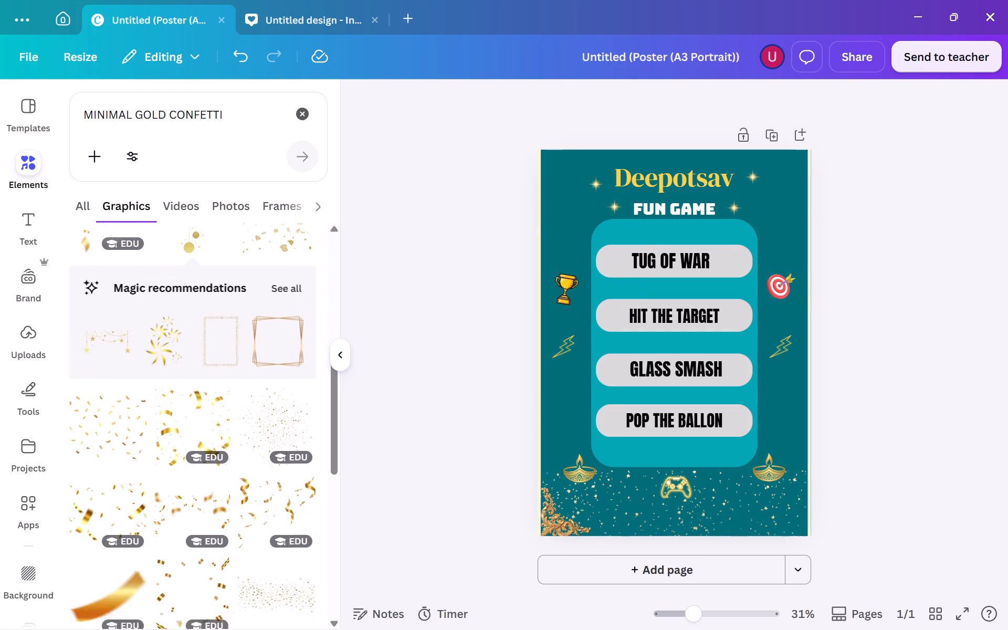
{"action": "scroll", "coordinate": [254, 247], "scroll_direction": "down", "scroll_amount": 2}
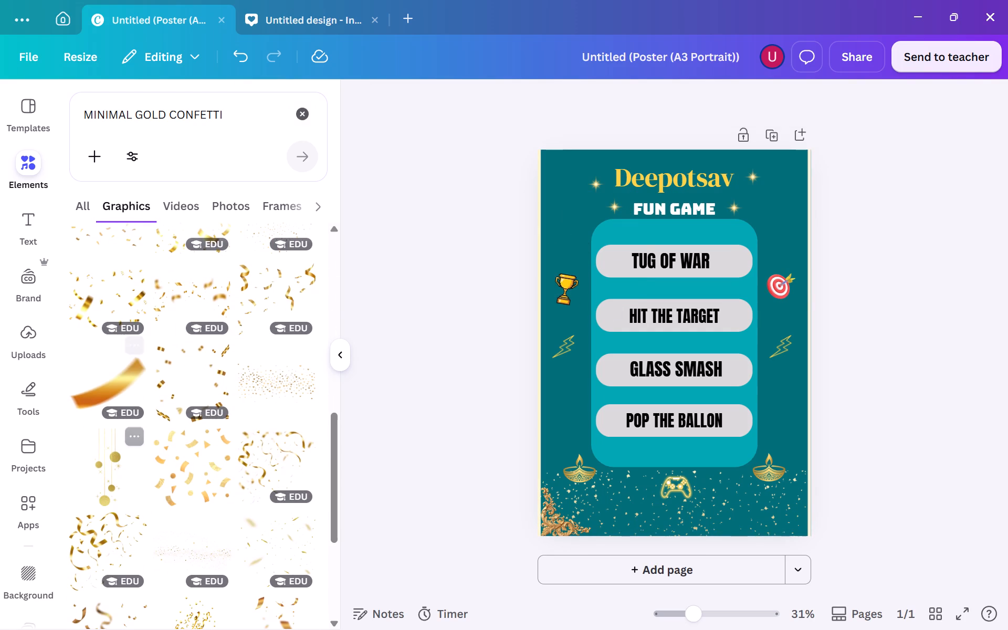
{"action": "scroll", "coordinate": [129, 450], "scroll_direction": "down", "scroll_amount": 2}
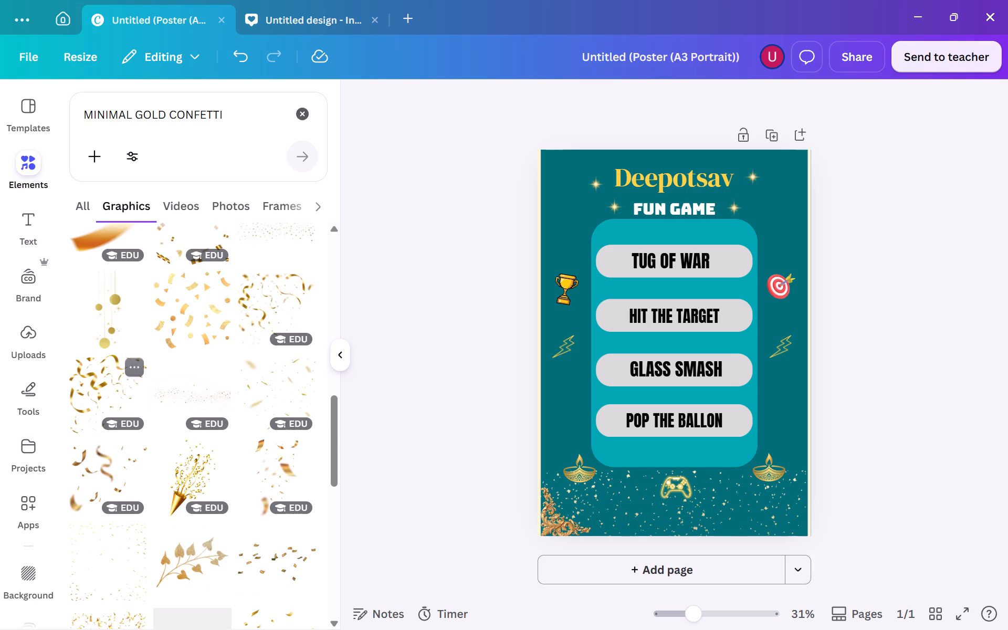
{"action": "left_click", "coordinate": [117, 319]}
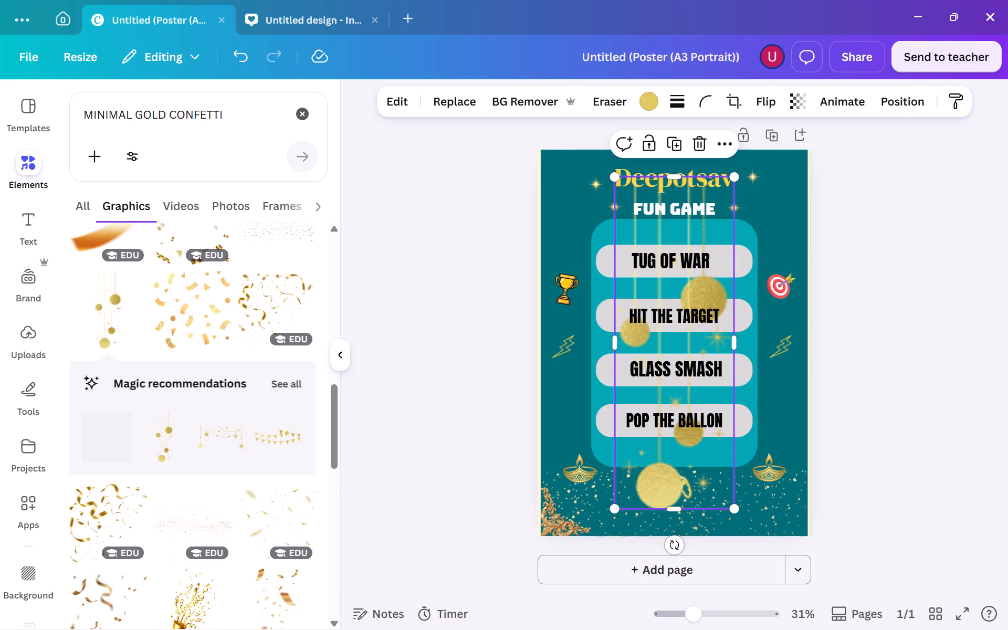
Shrink the hanging gold balls and hang them from the poster's top edge, between the left border and the Deepotsav title.
{"action": "left_click_drag", "start_coordinate": [661, 349], "coordinate": [579, 316]}
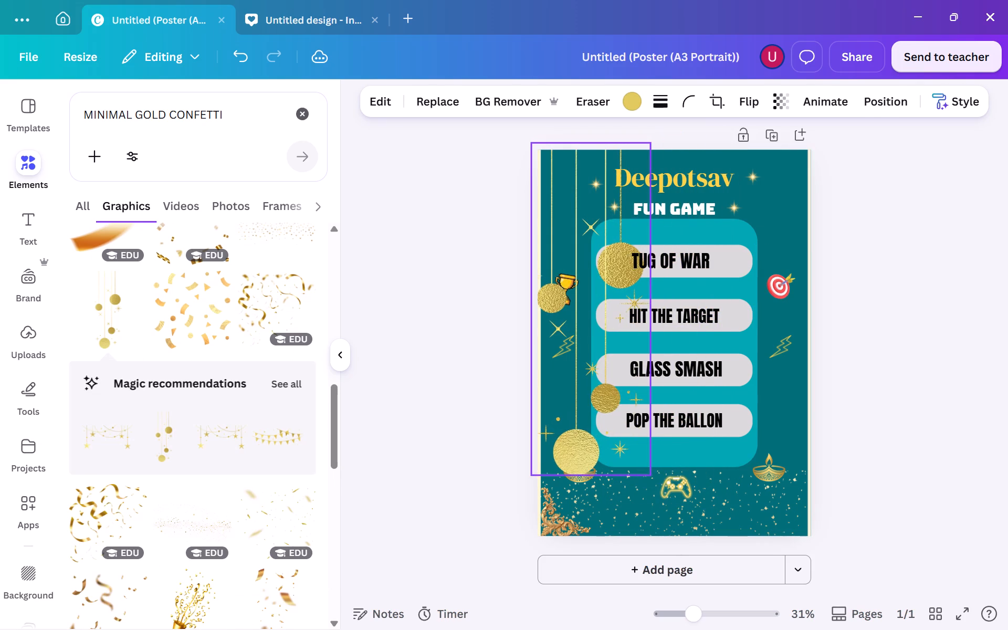
{"action": "left_click_drag", "start_coordinate": [579, 316], "coordinate": [586, 325]}
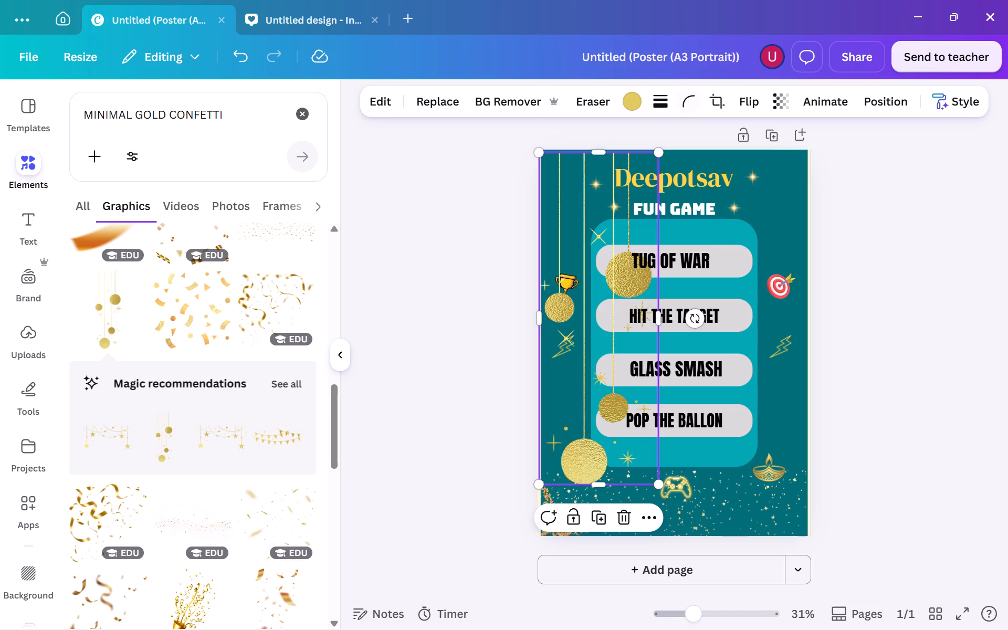
{"action": "left_click_drag", "start_coordinate": [658, 153], "coordinate": [614, 317]}
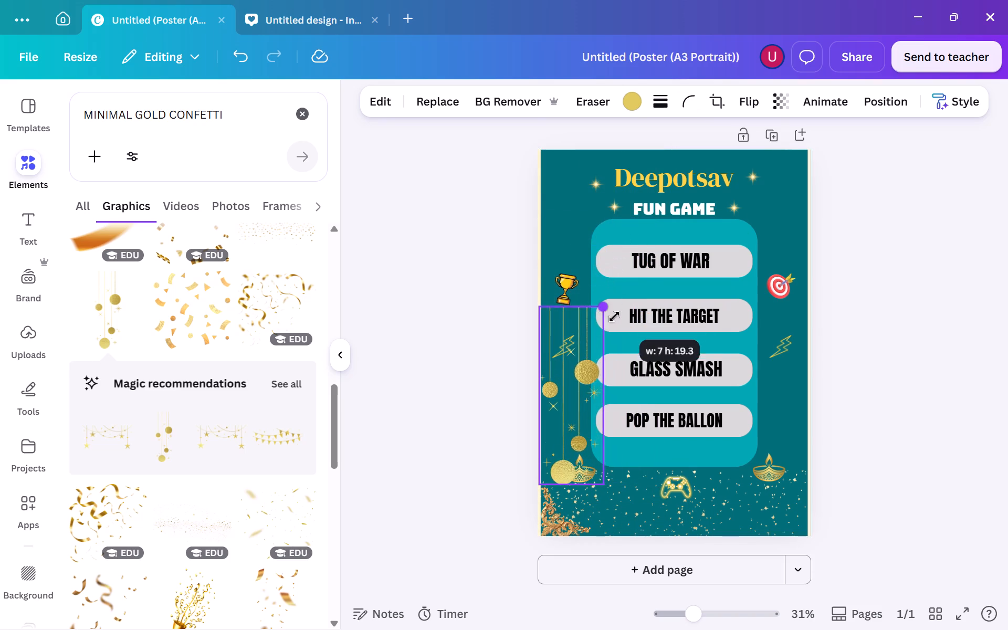
{"action": "left_click_drag", "start_coordinate": [614, 317], "coordinate": [598, 366]}
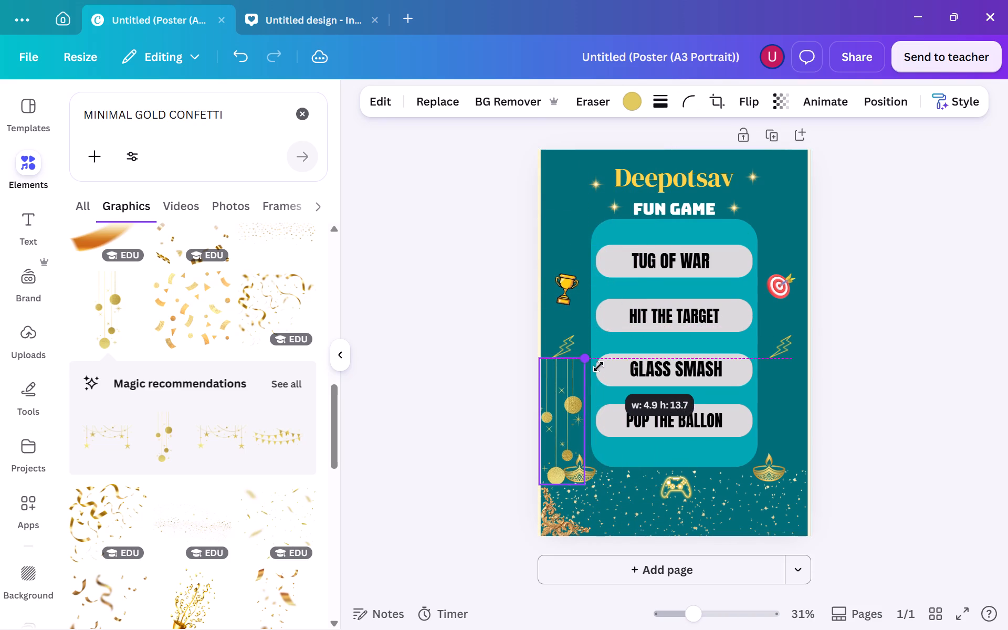
{"action": "left_click_drag", "start_coordinate": [598, 366], "coordinate": [596, 366]}
{"action": "left_click_drag", "start_coordinate": [566, 426], "coordinate": [604, 218]}
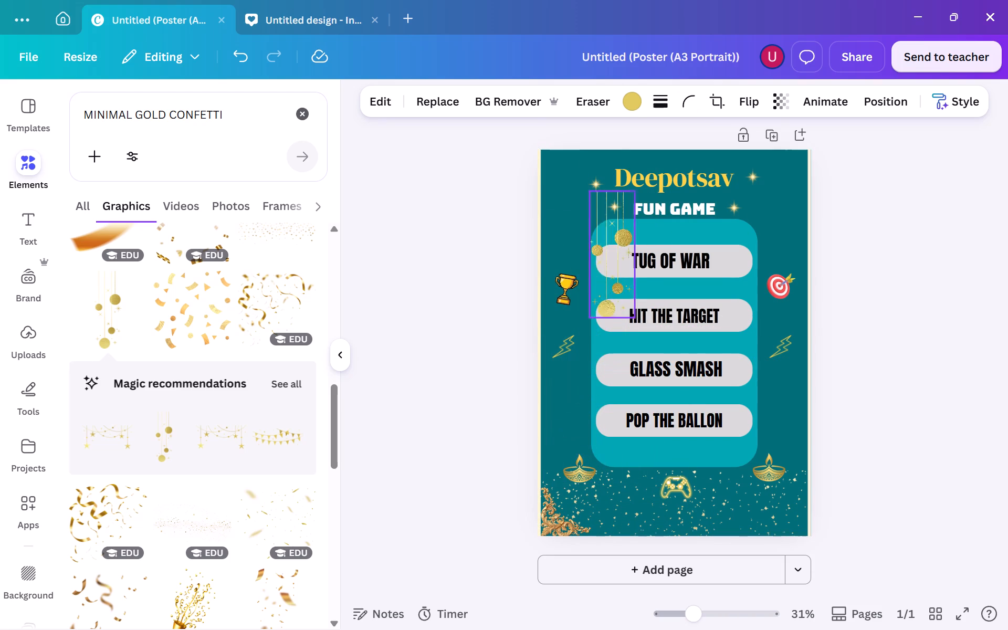
{"action": "left_click_drag", "start_coordinate": [604, 218], "coordinate": [578, 217]}
{"action": "left_click_drag", "start_coordinate": [602, 150], "coordinate": [591, 172]}
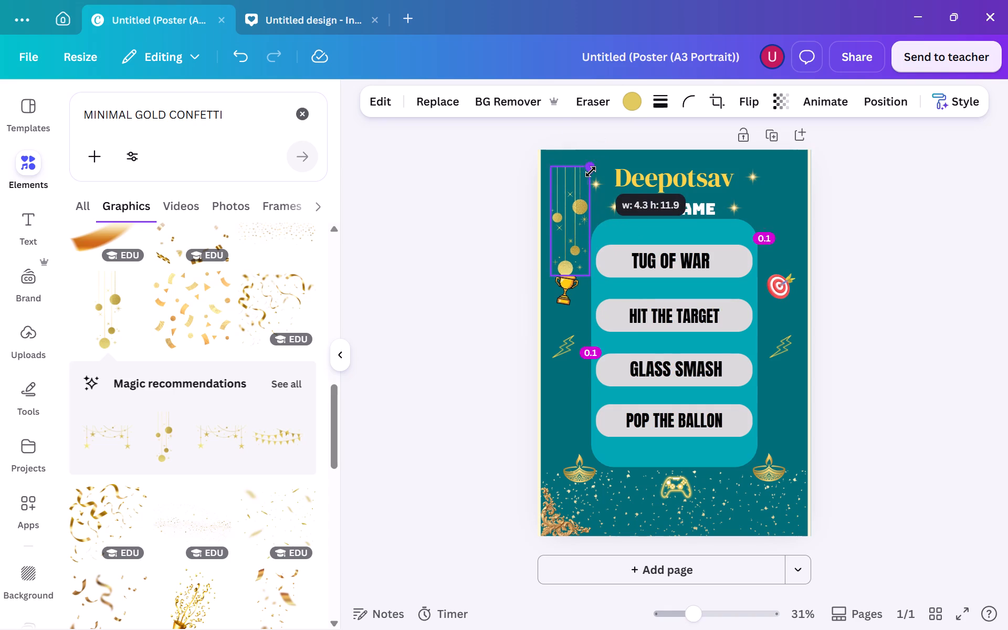
{"action": "left_click_drag", "start_coordinate": [591, 172], "coordinate": [589, 179]}
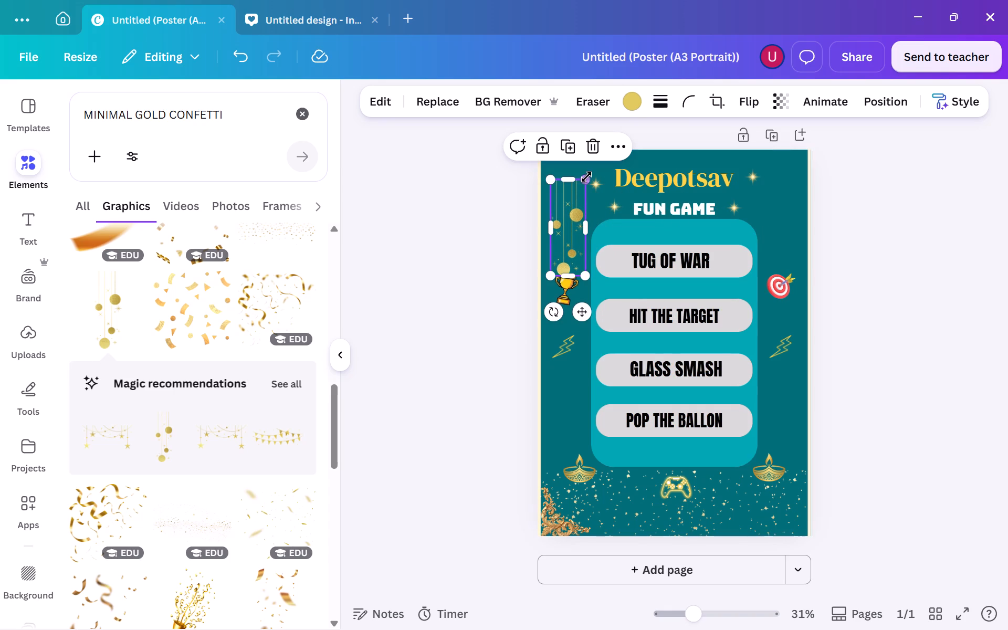
{"action": "left_click_drag", "start_coordinate": [585, 177], "coordinate": [583, 188]}
{"action": "left_click_drag", "start_coordinate": [566, 223], "coordinate": [571, 205]}
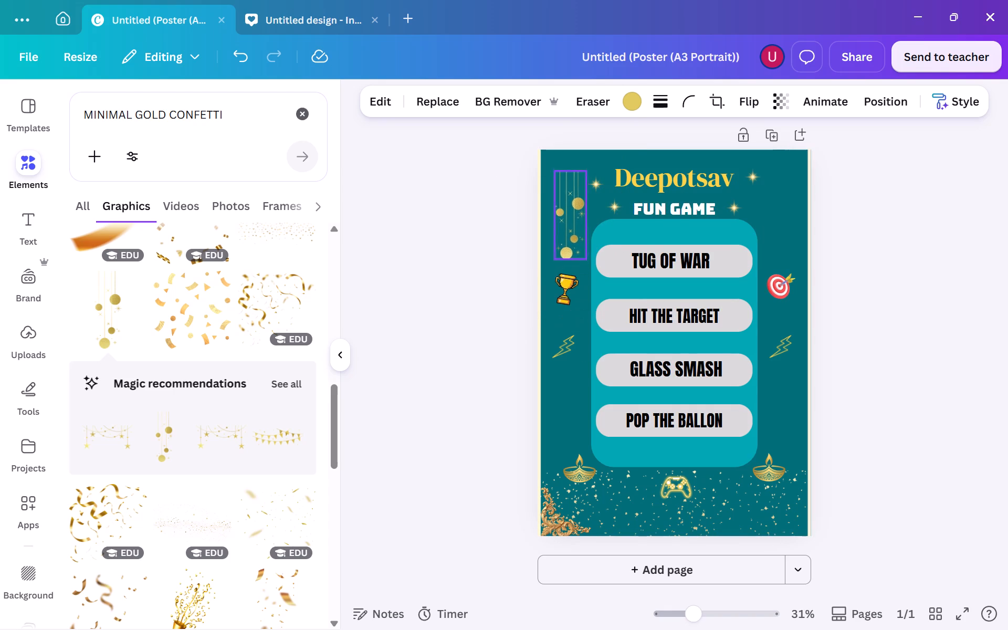
{"action": "left_click_drag", "start_coordinate": [571, 205], "coordinate": [572, 186]}
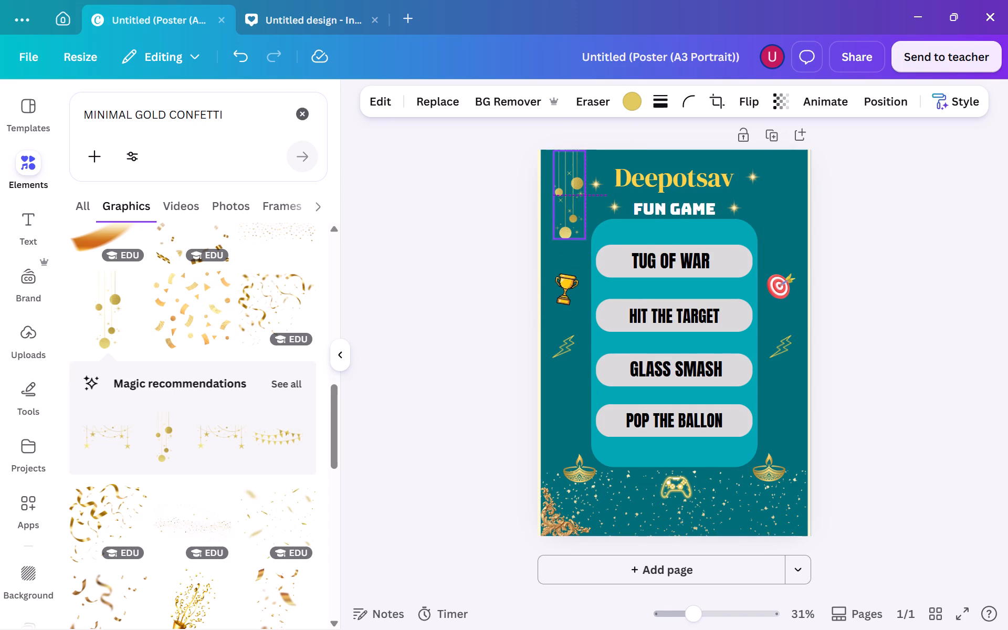
{"action": "left_click_drag", "start_coordinate": [572, 186], "coordinate": [572, 186]}
{"action": "left_click", "coordinate": [838, 233]}
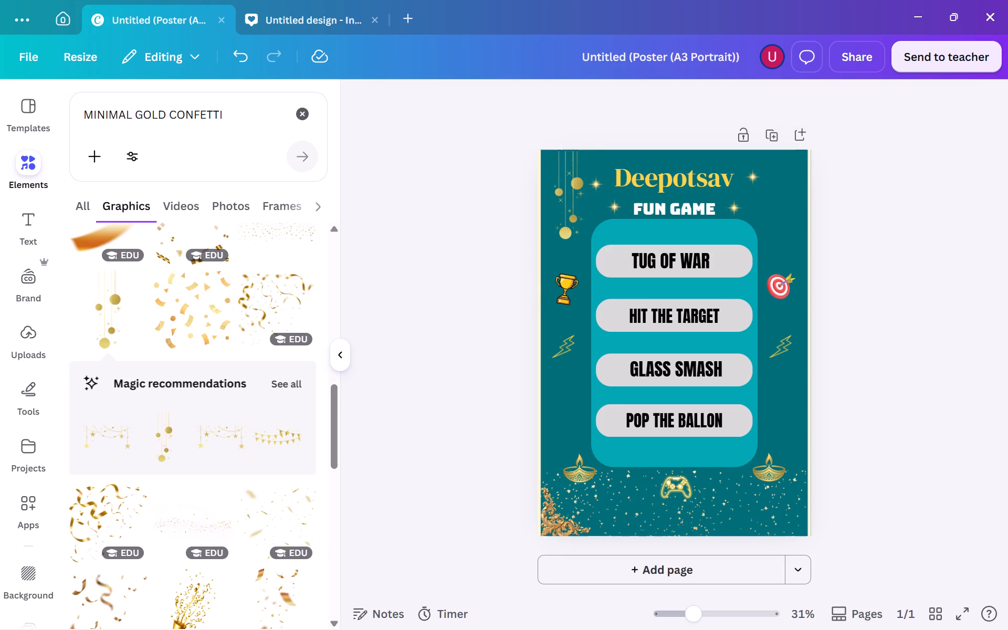
Move the lightning bolt below the trophy down until it sits beside the GLASS SMASH label.
{"action": "left_click_drag", "start_coordinate": [567, 345], "coordinate": [565, 358]}
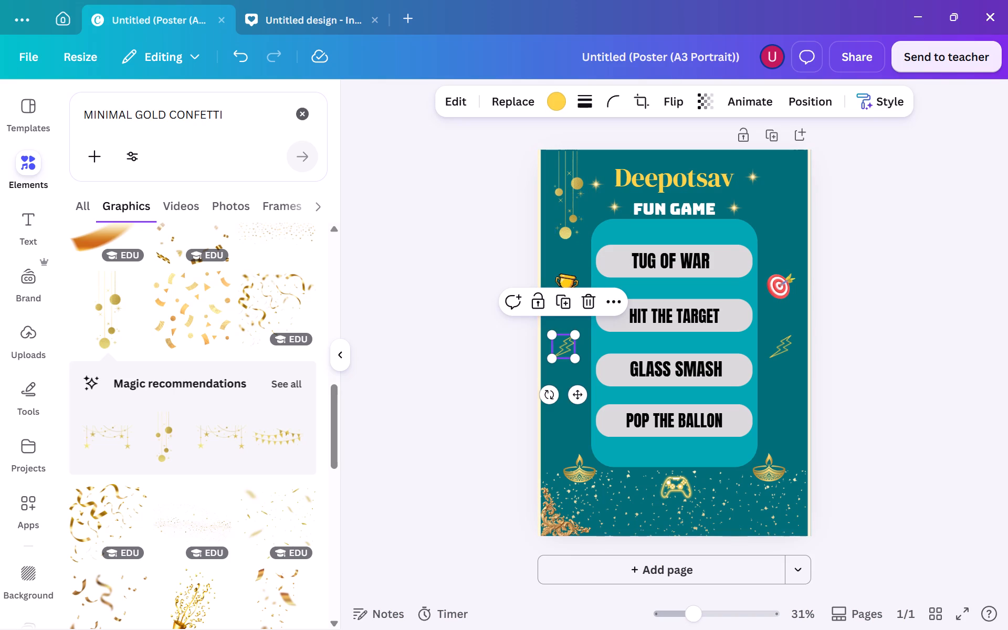
{"action": "left_click_drag", "start_coordinate": [580, 391], "coordinate": [580, 410]}
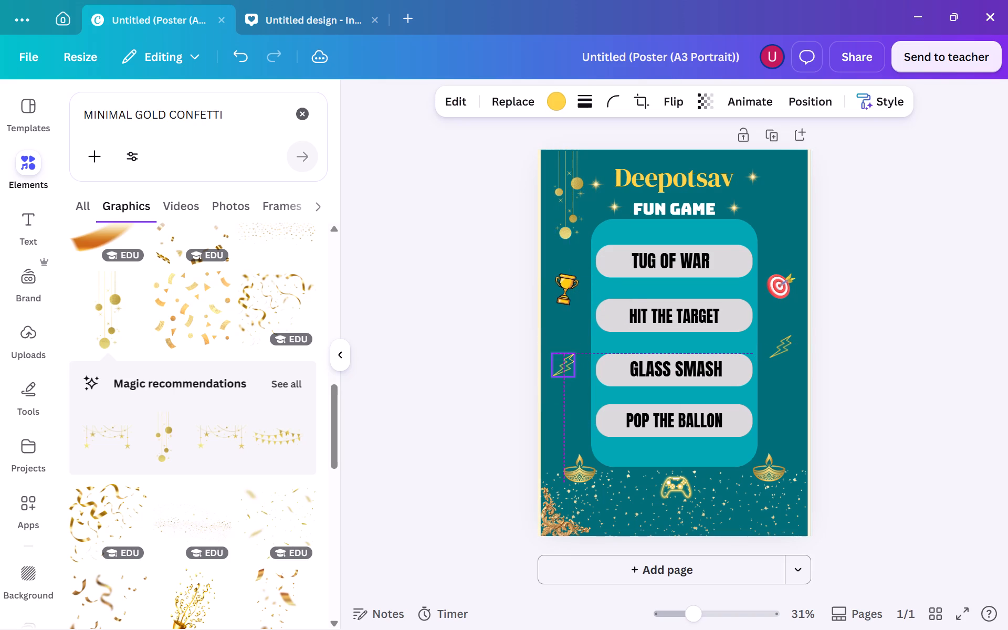
{"action": "left_click_drag", "start_coordinate": [580, 410], "coordinate": [581, 420]}
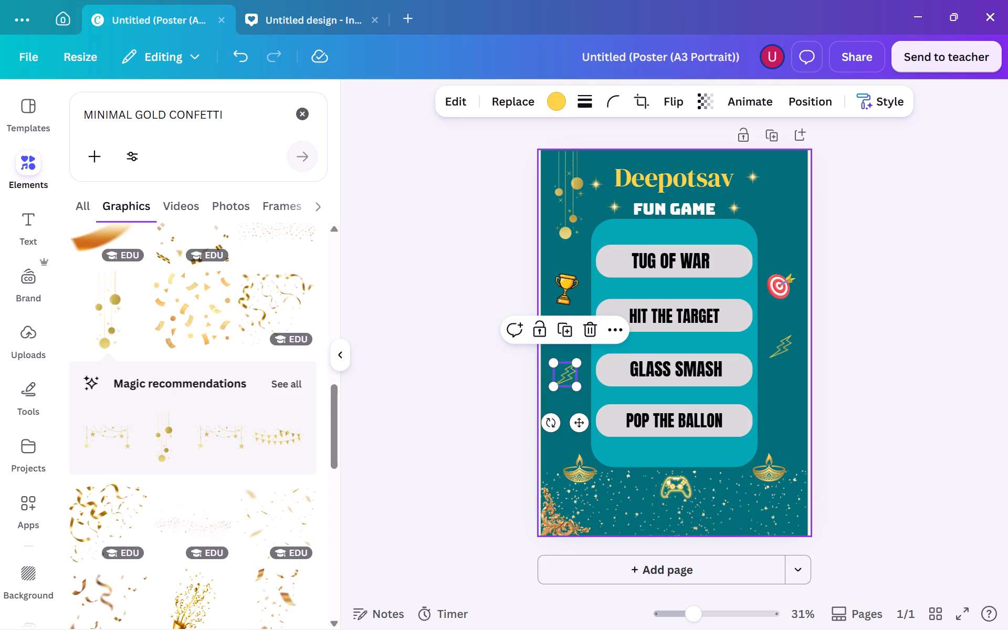
Move the trophy down slightly so it sits beside the HIT THE TARGET label.
{"action": "left_click_drag", "start_coordinate": [575, 279], "coordinate": [579, 295]}
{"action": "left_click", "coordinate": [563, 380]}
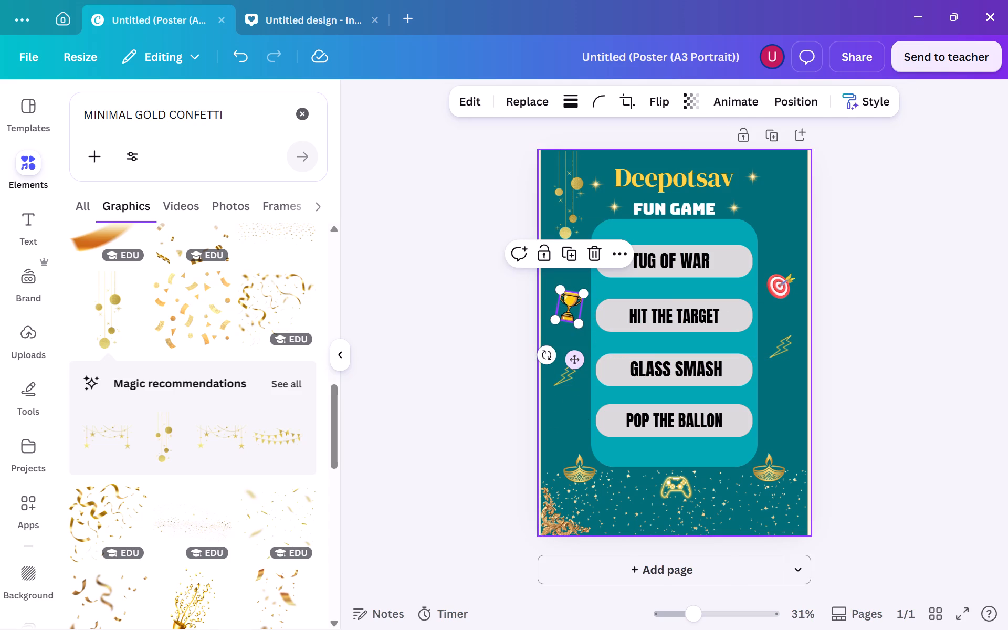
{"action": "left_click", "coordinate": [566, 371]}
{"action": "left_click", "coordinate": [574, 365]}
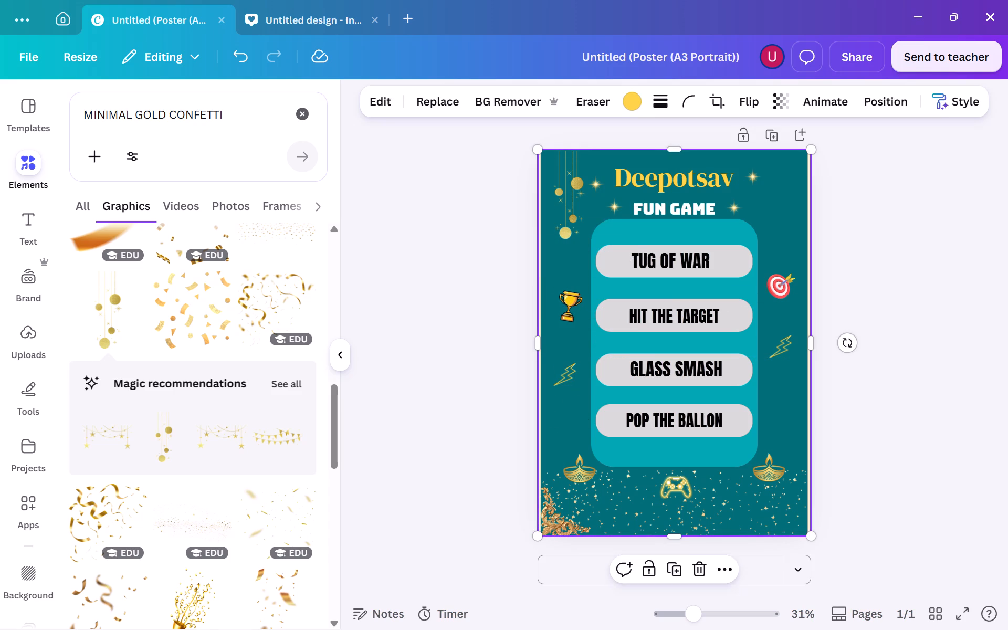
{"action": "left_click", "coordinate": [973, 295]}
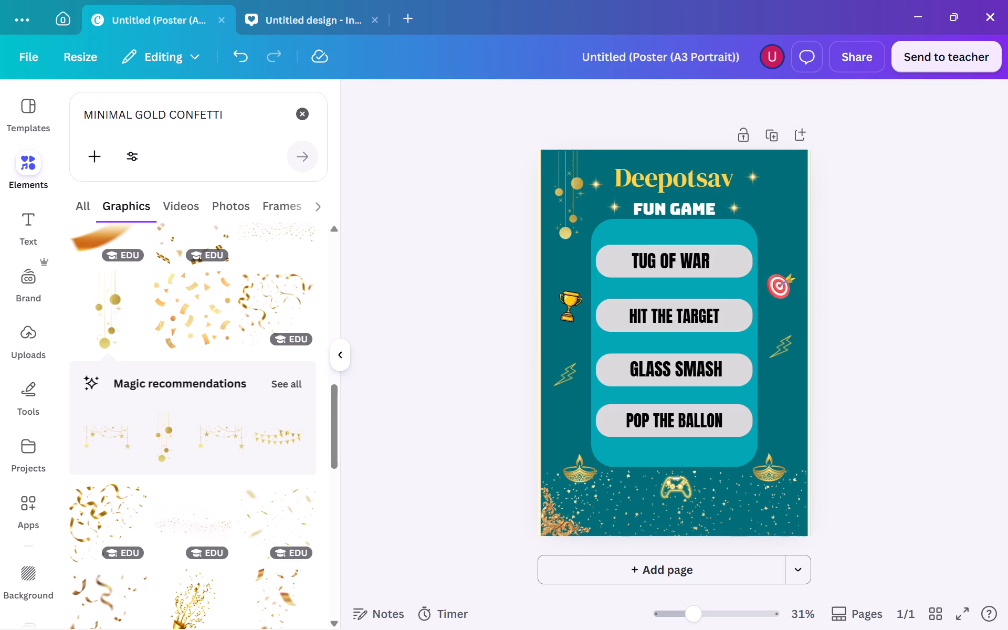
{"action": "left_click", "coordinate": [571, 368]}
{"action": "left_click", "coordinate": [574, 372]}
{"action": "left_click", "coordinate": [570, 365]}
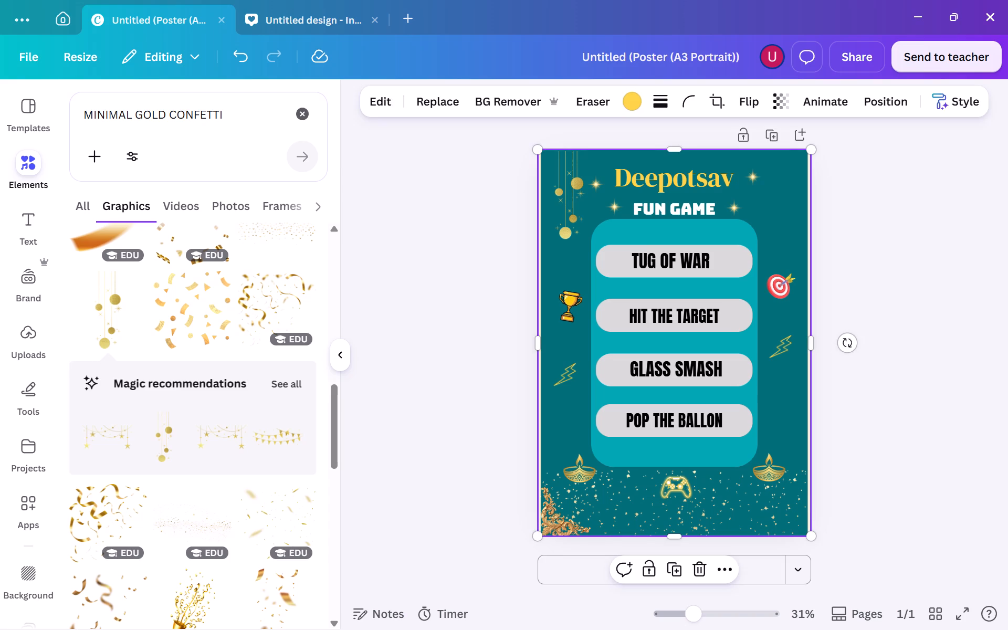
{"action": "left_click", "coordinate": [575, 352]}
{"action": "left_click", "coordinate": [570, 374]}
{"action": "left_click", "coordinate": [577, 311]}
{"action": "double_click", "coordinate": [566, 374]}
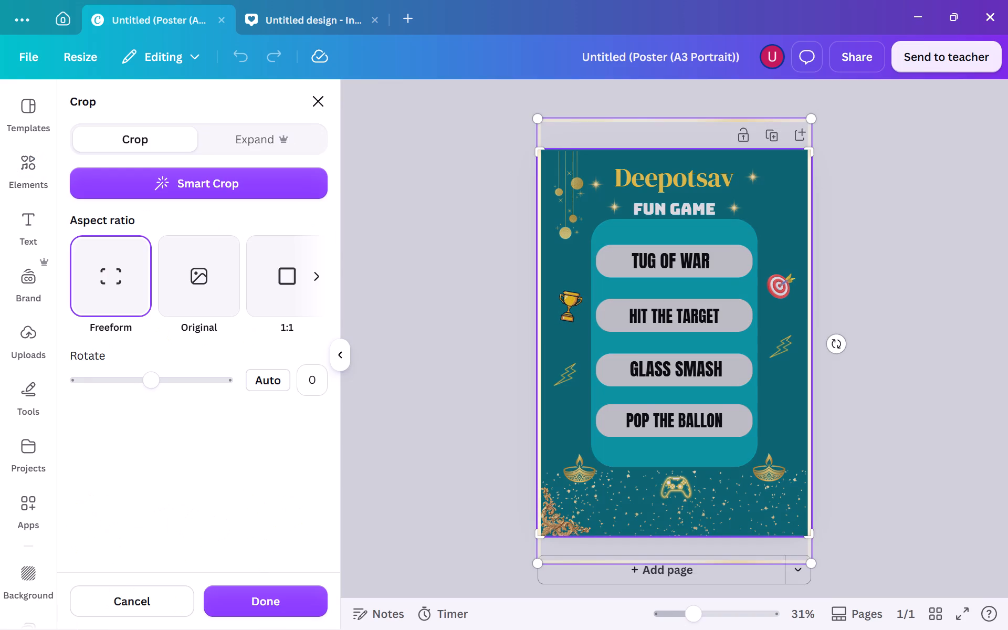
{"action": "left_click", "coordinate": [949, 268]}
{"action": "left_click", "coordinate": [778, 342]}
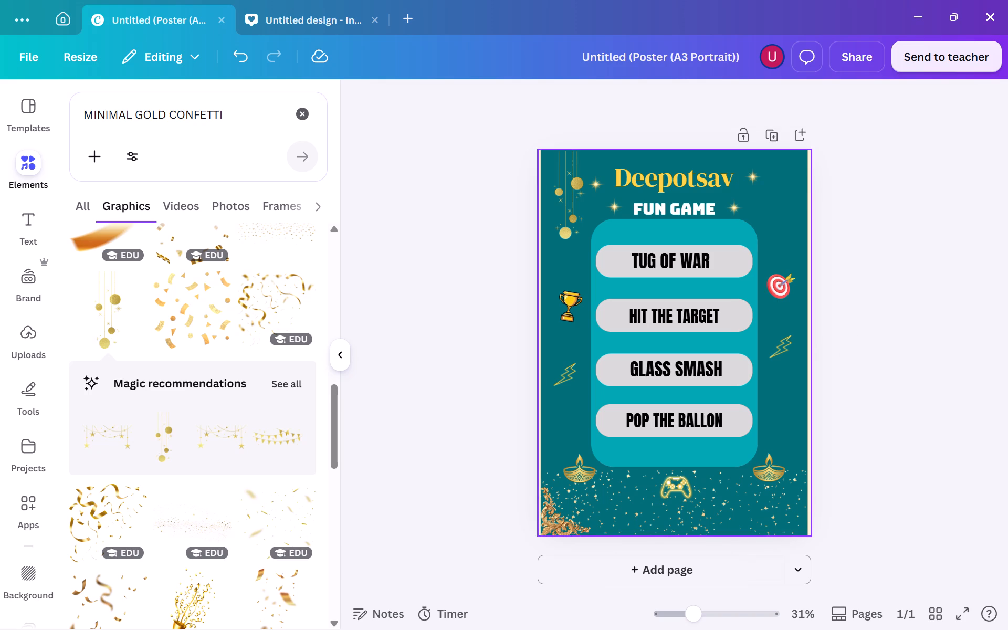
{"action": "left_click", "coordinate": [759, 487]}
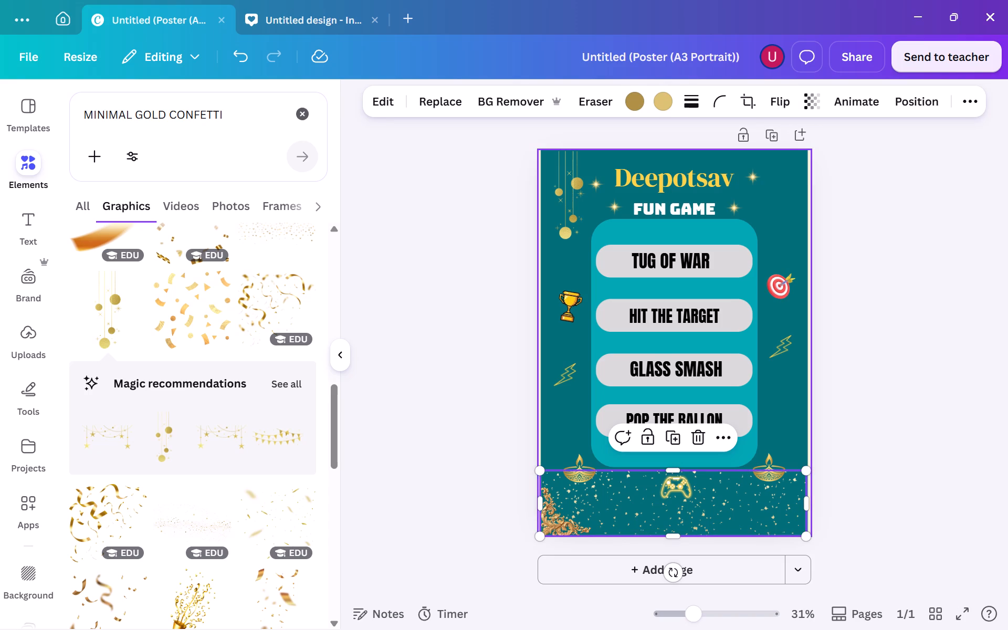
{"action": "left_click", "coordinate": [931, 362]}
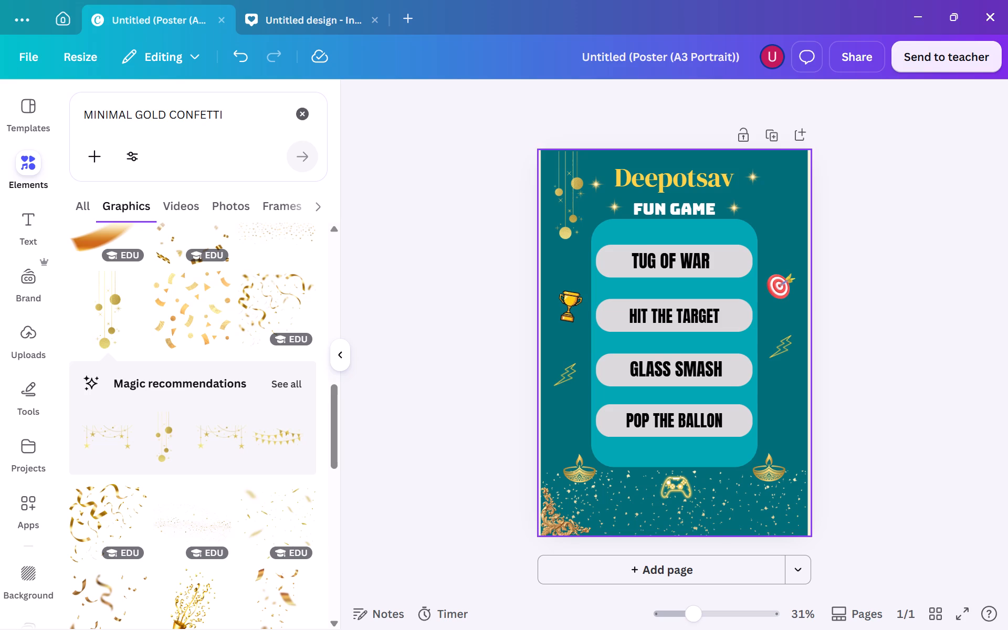
Copy the hanging gold balls and place the copy in the poster's top-right corner, level with the original.
{"action": "left_click", "coordinate": [574, 217]}
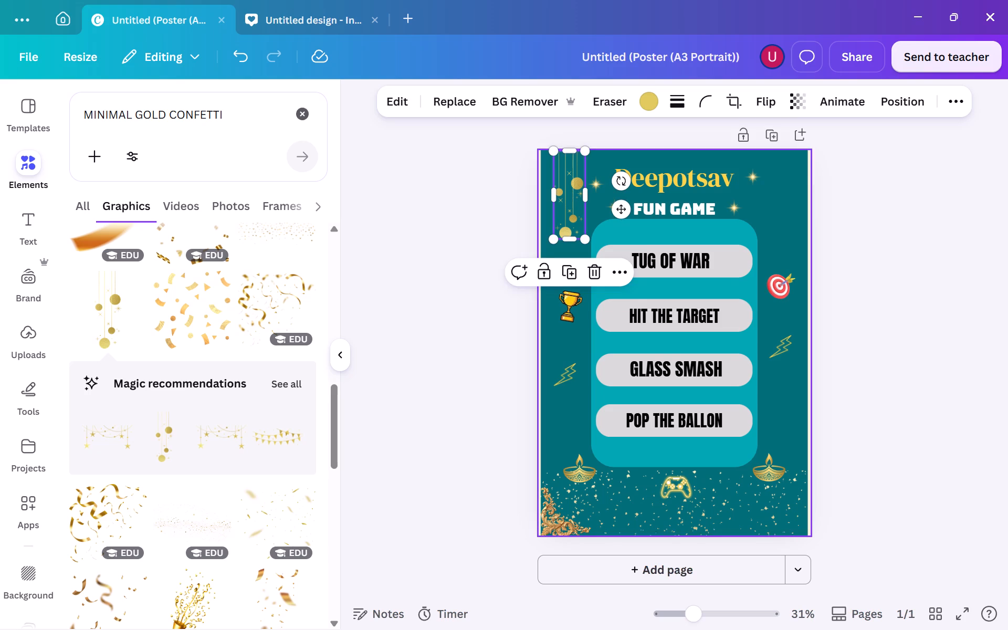
{"action": "left_click", "coordinate": [612, 271]}
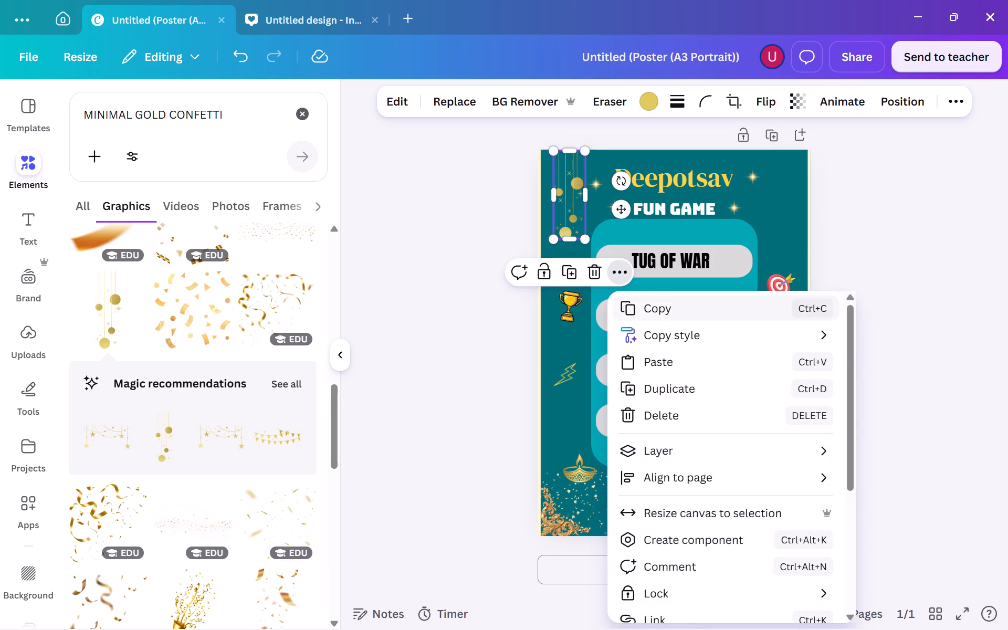
{"action": "left_click", "coordinate": [659, 313]}
{"action": "key", "text": "ctrl+v"}
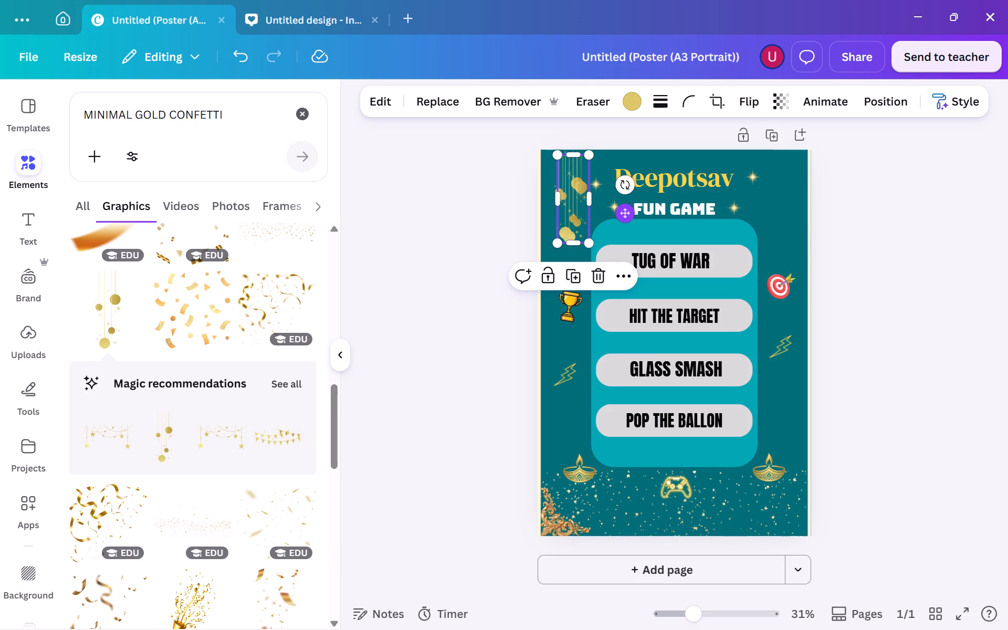
{"action": "left_click_drag", "start_coordinate": [624, 215], "coordinate": [827, 211]}
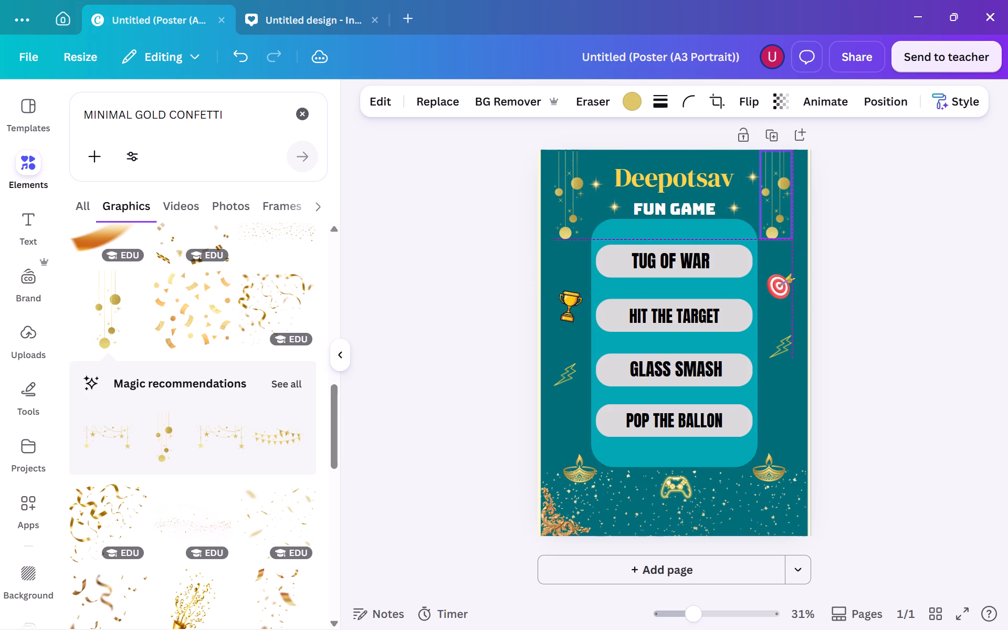
{"action": "left_click_drag", "start_coordinate": [827, 211], "coordinate": [827, 211]}
{"action": "left_click_drag", "start_coordinate": [827, 211], "coordinate": [828, 211]}
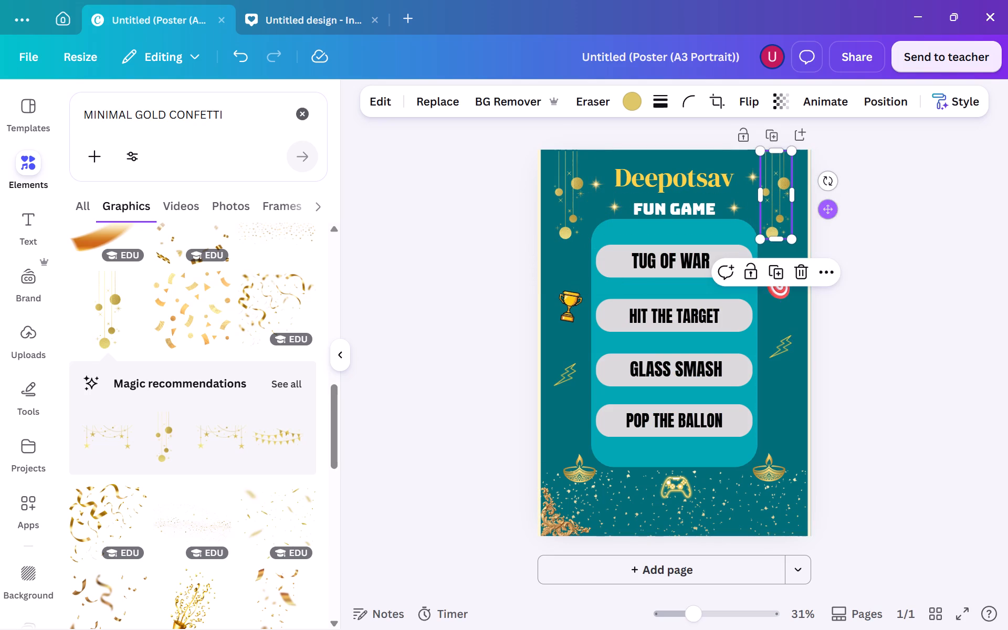
{"action": "left_click", "coordinate": [904, 189]}
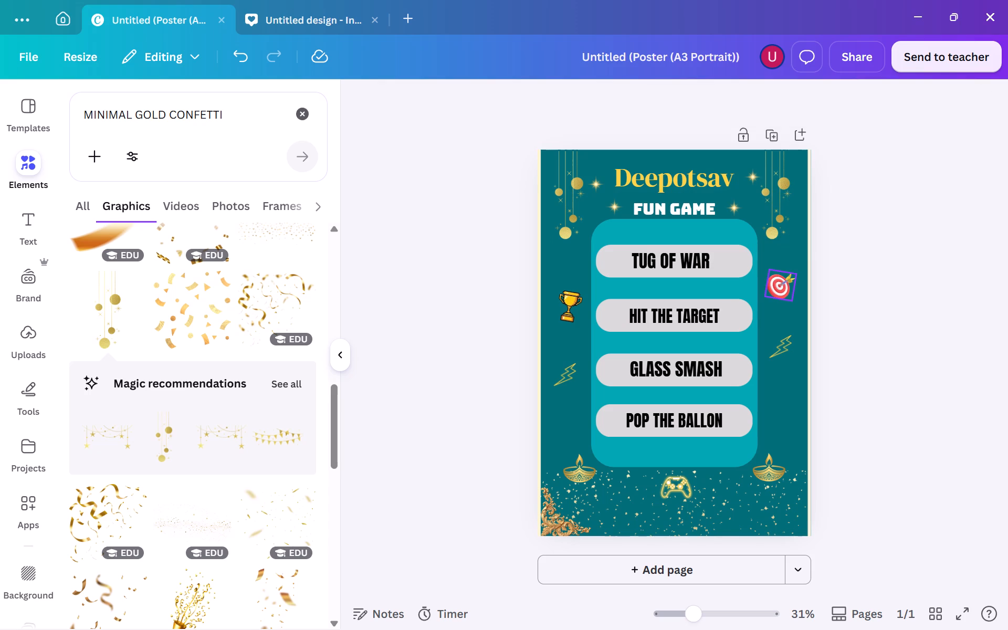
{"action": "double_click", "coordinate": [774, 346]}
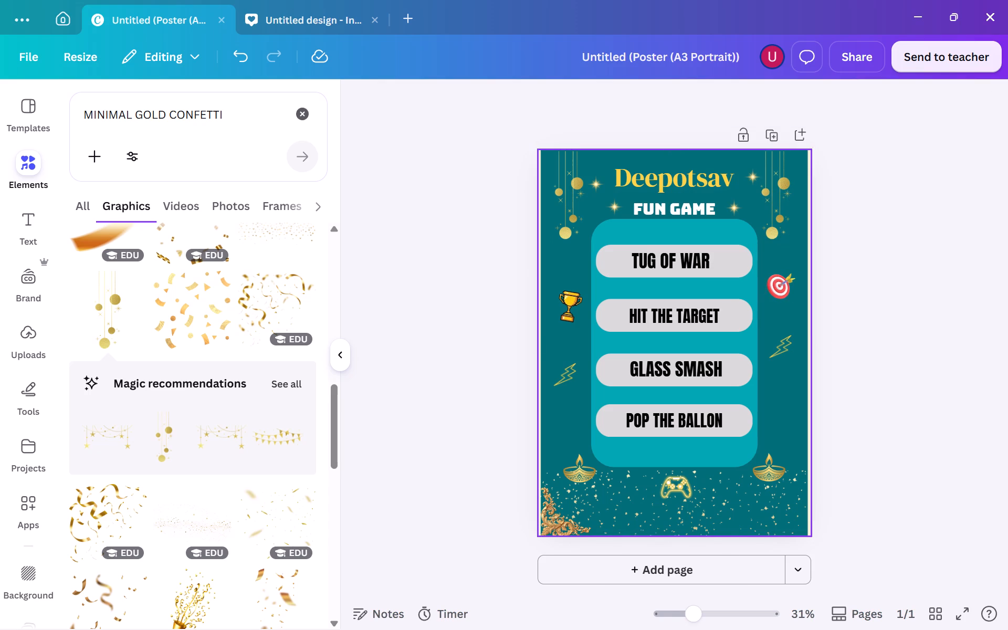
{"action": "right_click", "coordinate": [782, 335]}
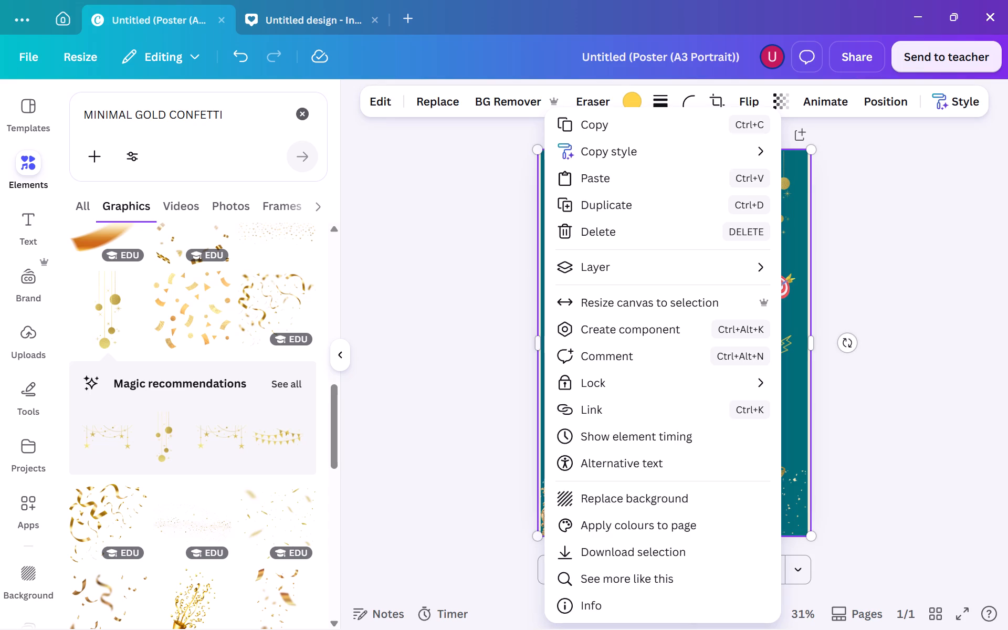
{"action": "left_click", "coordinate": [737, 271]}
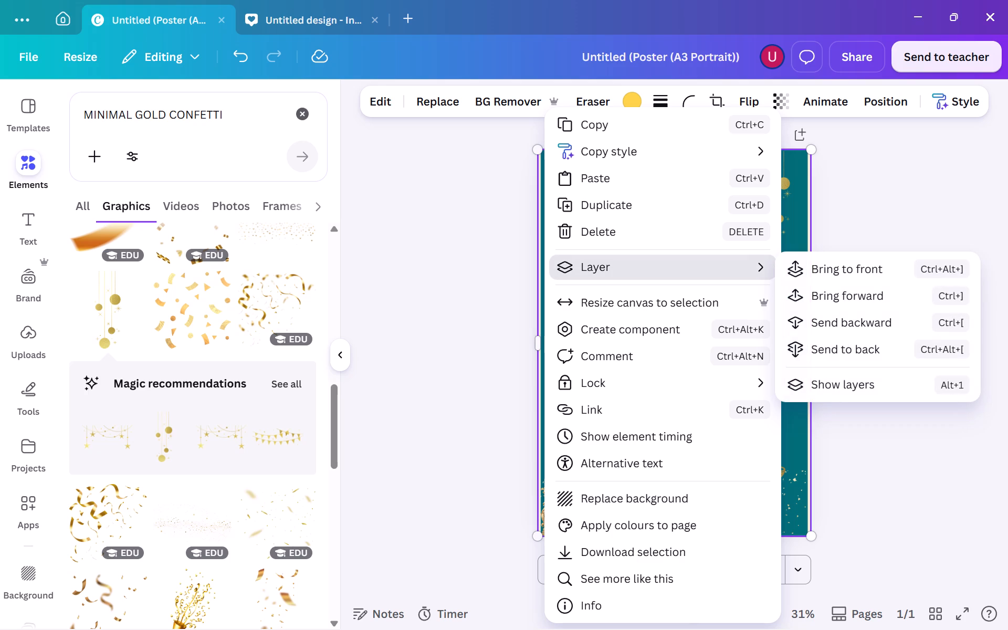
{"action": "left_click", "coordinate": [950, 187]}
Nudge the dartboard and the trophy up slightly so they flank the gap between the TUG OF WAR and HIT THE TARGET labels.
{"action": "left_click", "coordinate": [780, 275]}
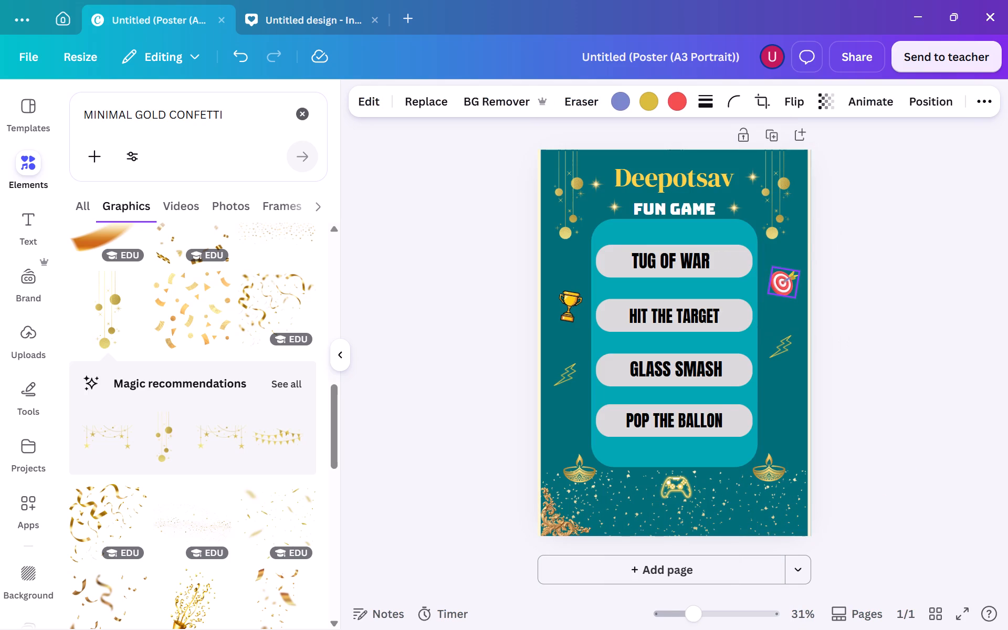
{"action": "left_click_drag", "start_coordinate": [562, 301], "coordinate": [564, 290]}
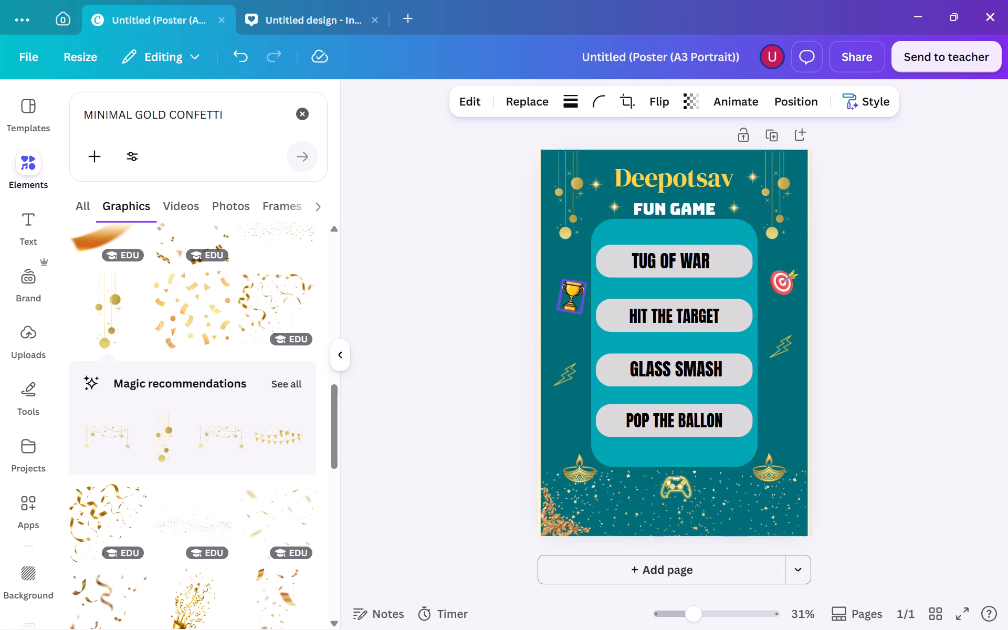
{"action": "left_click_drag", "start_coordinate": [564, 290], "coordinate": [566, 289]}
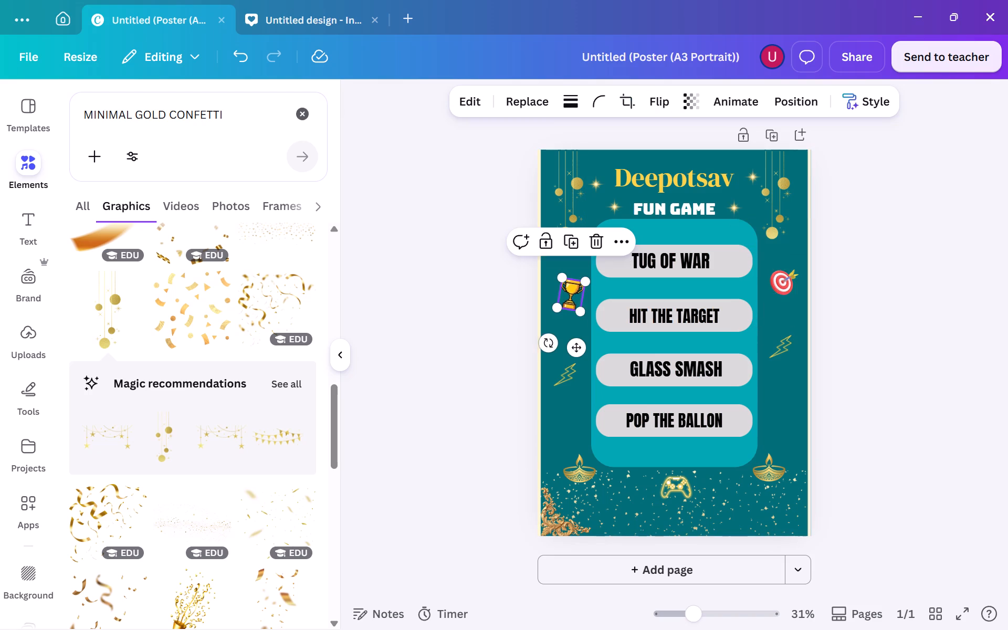
{"action": "double_click", "coordinate": [571, 371]}
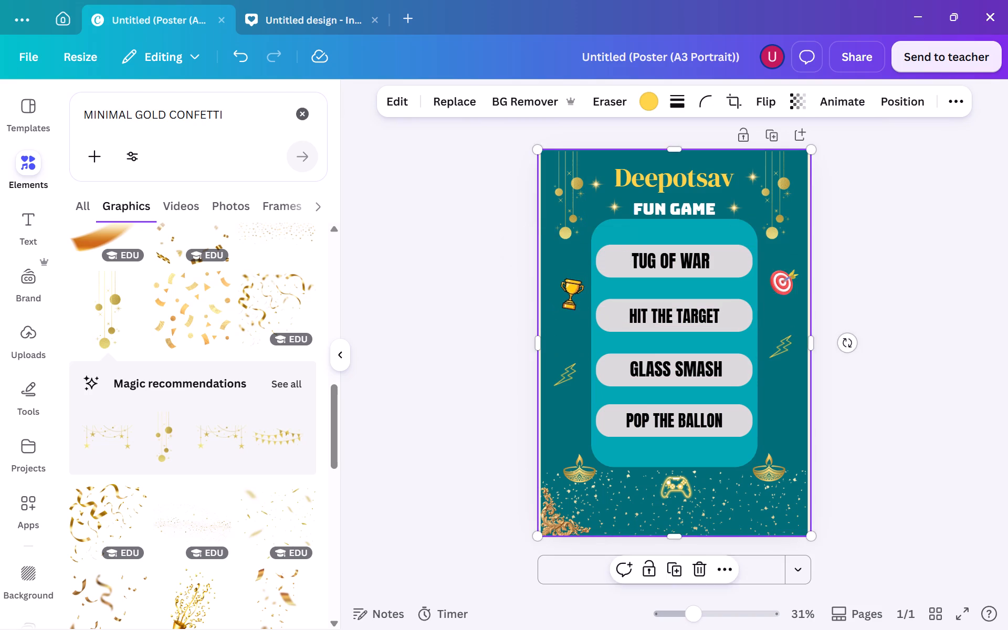
{"action": "left_click", "coordinate": [315, 92]}
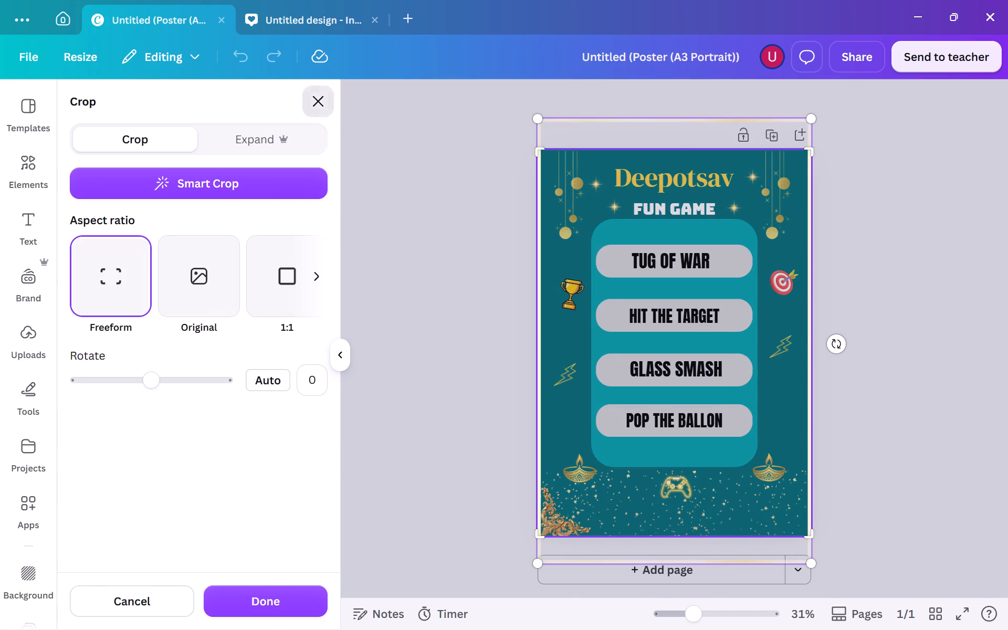
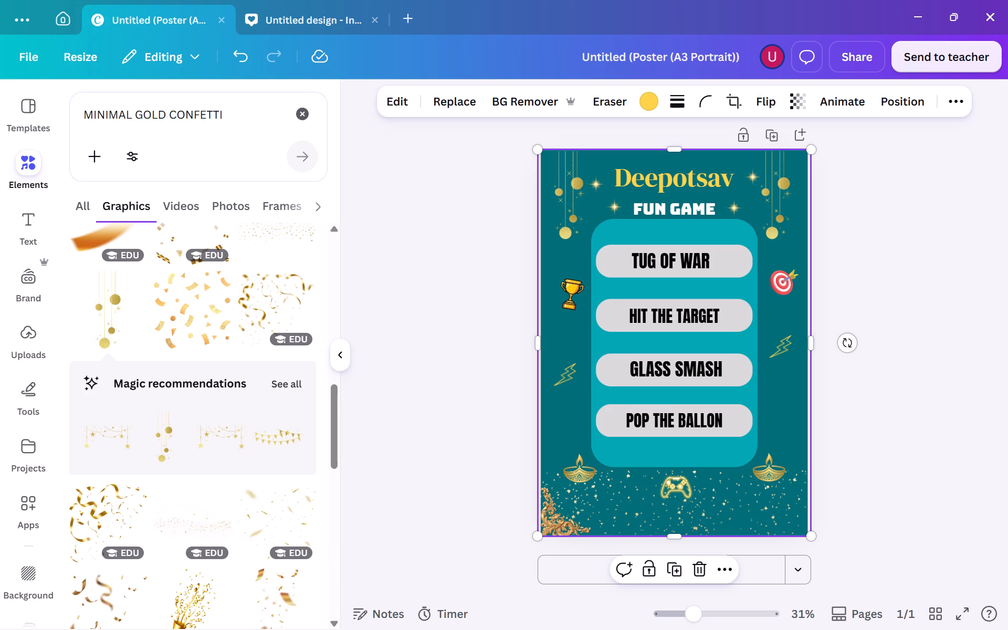
Select the GLASS SMASH text in the list of games.
{"action": "left_click", "coordinate": [687, 382]}
{"action": "left_click", "coordinate": [684, 369]}
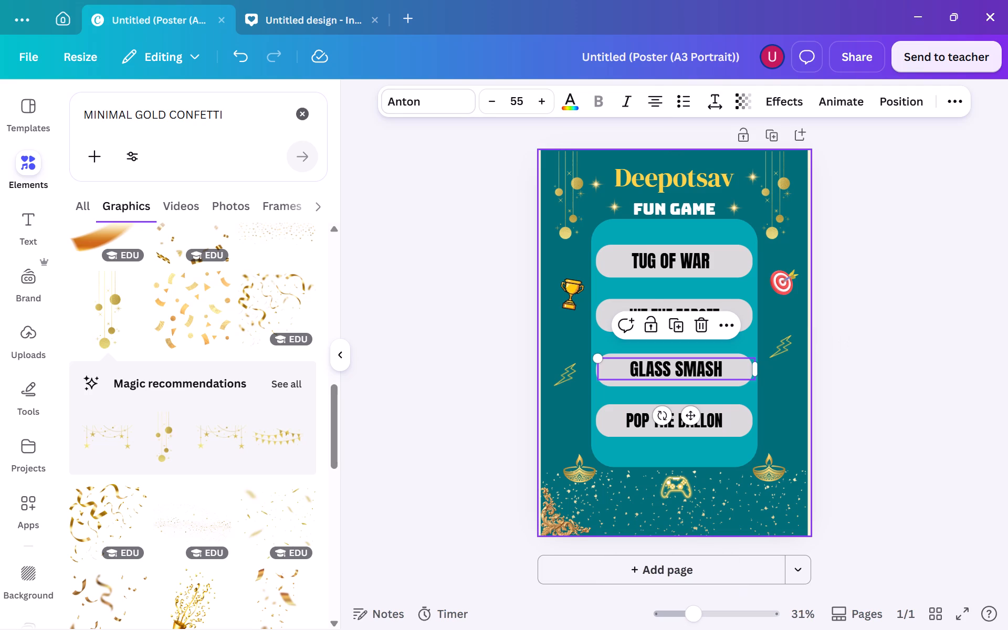
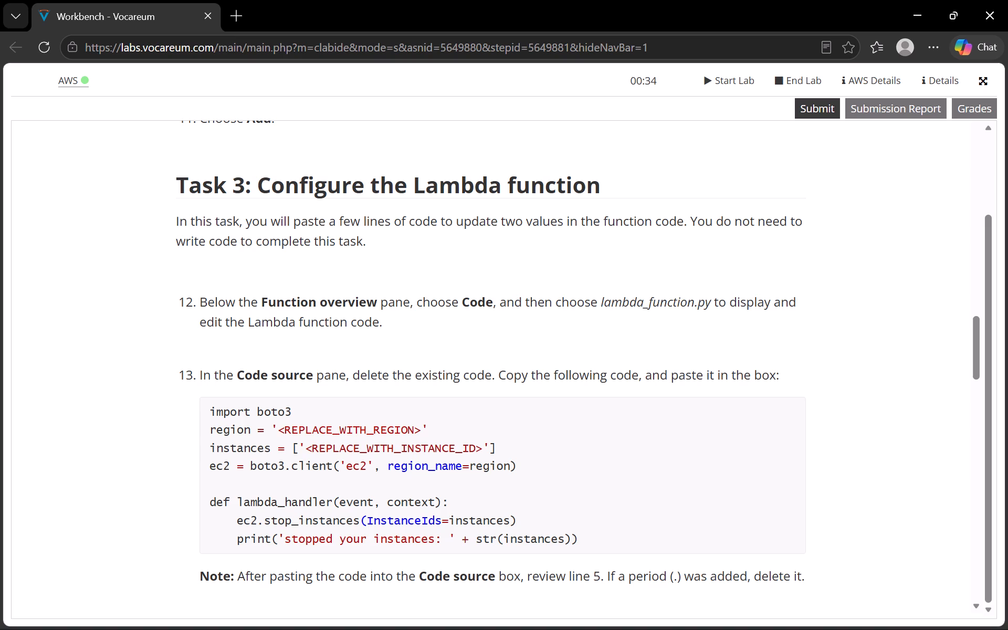
Review the Vocareum Lambda lab instructions, from accessing the AWS Management Console through the tasks to the Activity complete section.
{"action": "scroll", "coordinate": [281, 151], "scroll_direction": "up", "scroll_amount": 10}
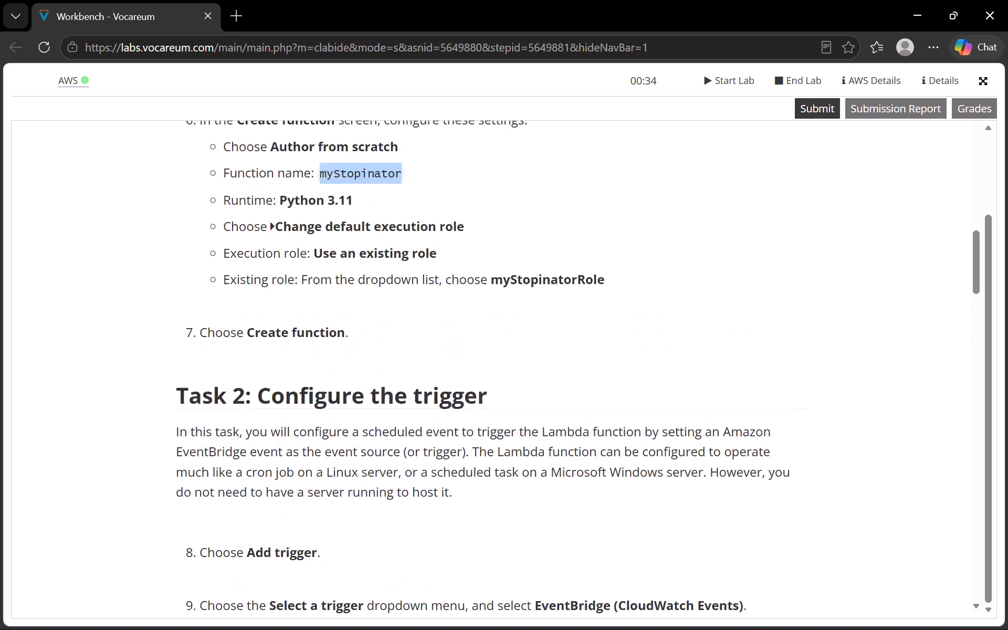
{"action": "scroll", "coordinate": [281, 151], "scroll_direction": "up", "scroll_amount": 10}
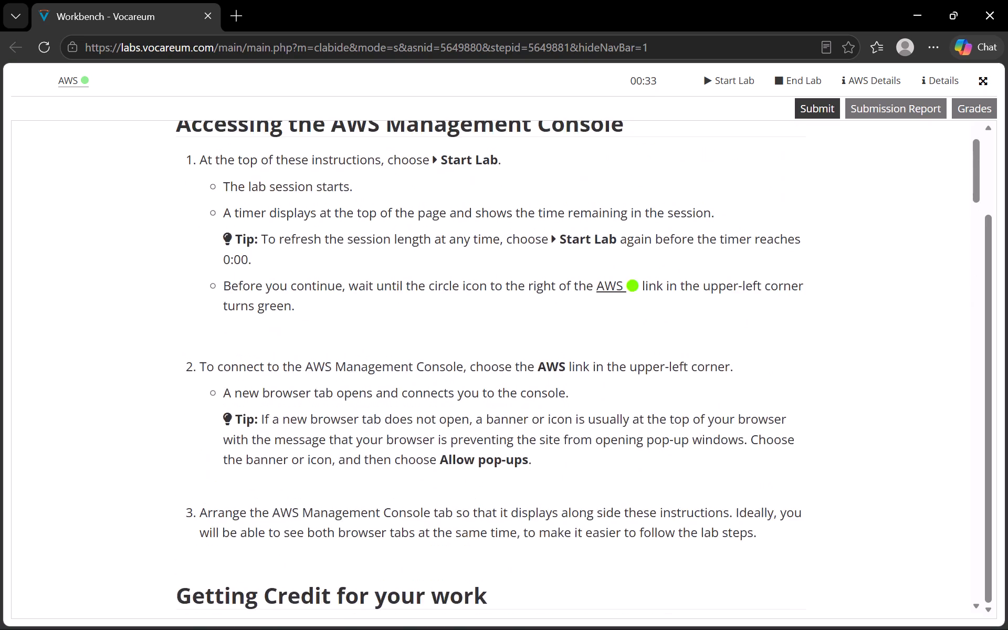
{"action": "scroll", "coordinate": [281, 151], "scroll_direction": "up", "scroll_amount": 4}
{"action": "scroll", "coordinate": [281, 151], "scroll_direction": "down", "scroll_amount": 7}
{"action": "scroll", "coordinate": [281, 151], "scroll_direction": "up", "scroll_amount": 7}
{"action": "scroll", "coordinate": [281, 151], "scroll_direction": "down", "scroll_amount": 5}
{"action": "scroll", "coordinate": [281, 151], "scroll_direction": "up", "scroll_amount": 4}
{"action": "scroll", "coordinate": [281, 151], "scroll_direction": "down", "scroll_amount": 4}
{"action": "scroll", "coordinate": [281, 151], "scroll_direction": "up", "scroll_amount": 2}
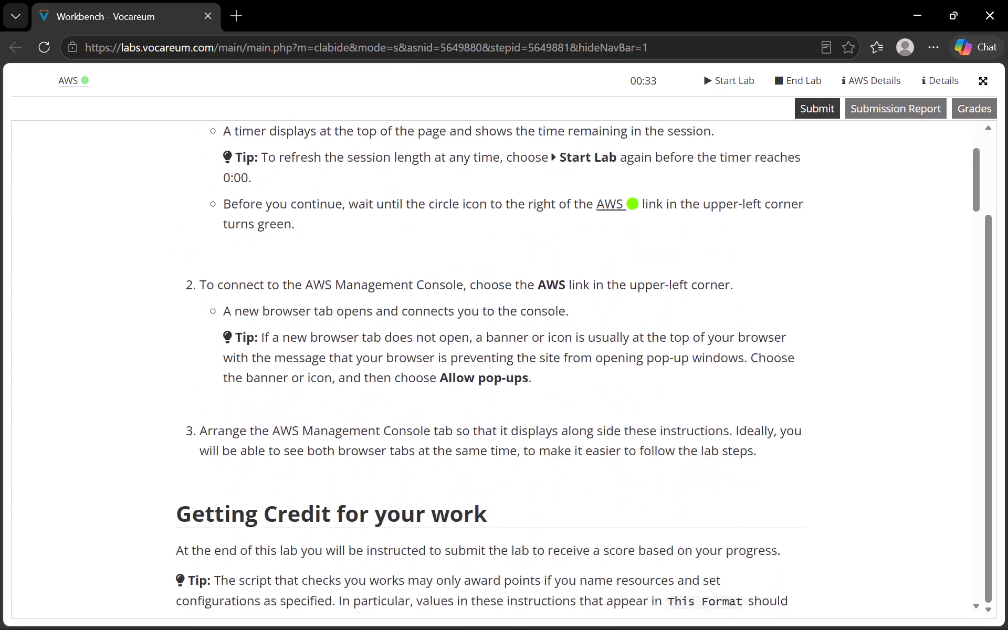
{"action": "scroll", "coordinate": [281, 151], "scroll_direction": "up", "scroll_amount": 1}
{"action": "scroll", "coordinate": [281, 151], "scroll_direction": "down", "scroll_amount": 5}
{"action": "scroll", "coordinate": [281, 151], "scroll_direction": "up", "scroll_amount": 3}
{"action": "scroll", "coordinate": [281, 151], "scroll_direction": "down", "scroll_amount": 2}
{"action": "scroll", "coordinate": [281, 151], "scroll_direction": "up", "scroll_amount": 2}
{"action": "scroll", "coordinate": [281, 151], "scroll_direction": "down", "scroll_amount": 3}
{"action": "scroll", "coordinate": [281, 151], "scroll_direction": "up", "scroll_amount": 2}
{"action": "scroll", "coordinate": [281, 151], "scroll_direction": "down", "scroll_amount": 8}
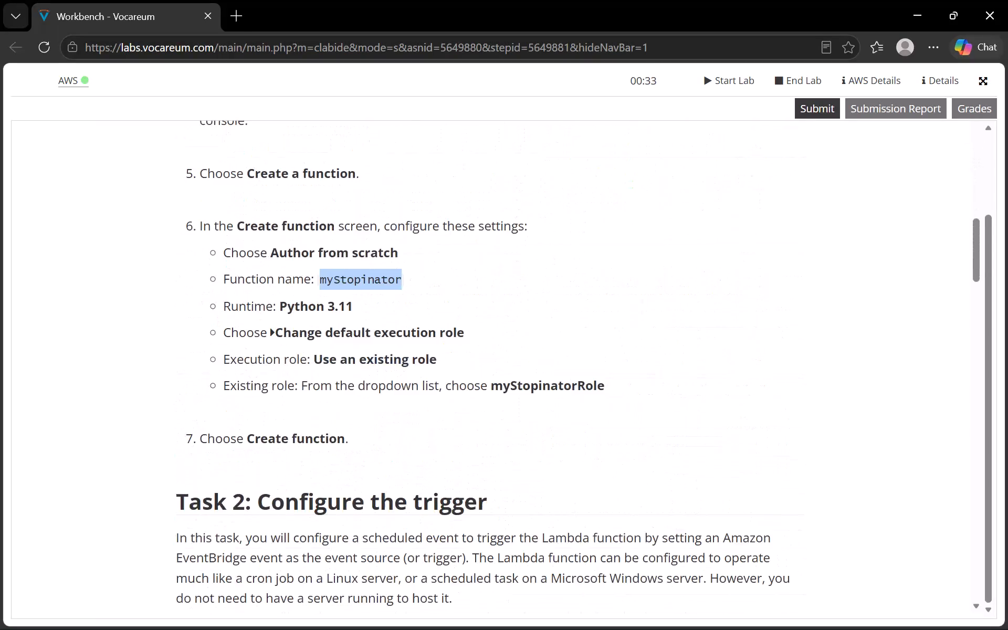
{"action": "scroll", "coordinate": [281, 151], "scroll_direction": "down", "scroll_amount": 13}
{"action": "scroll", "coordinate": [281, 151], "scroll_direction": "down", "scroll_amount": 12}
{"action": "scroll", "coordinate": [281, 151], "scroll_direction": "down", "scroll_amount": 9}
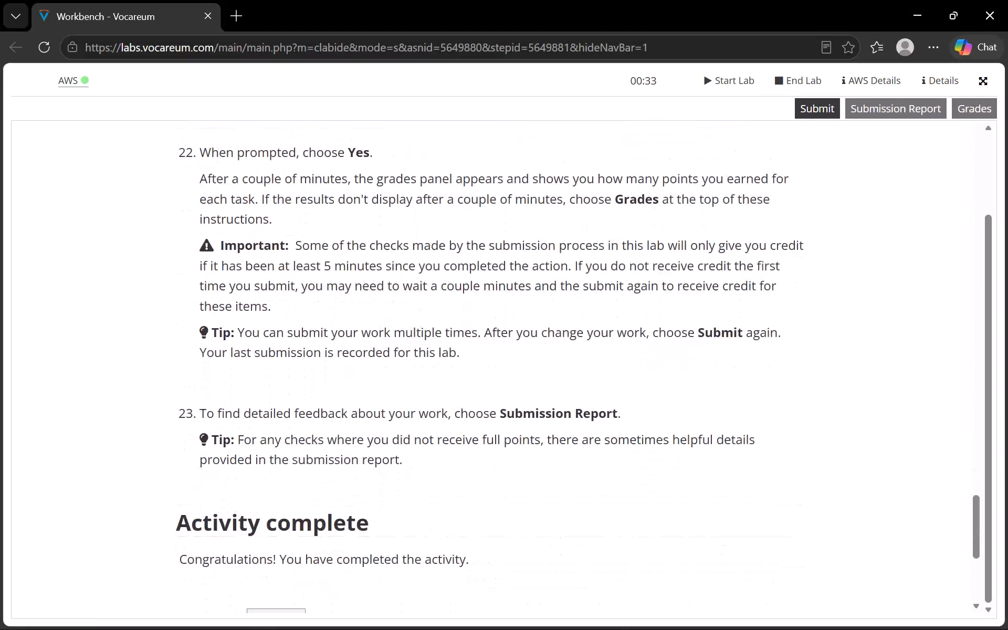
{"action": "scroll", "coordinate": [281, 151], "scroll_direction": "down", "scroll_amount": 9}
{"action": "scroll", "coordinate": [281, 151], "scroll_direction": "up", "scroll_amount": 3}
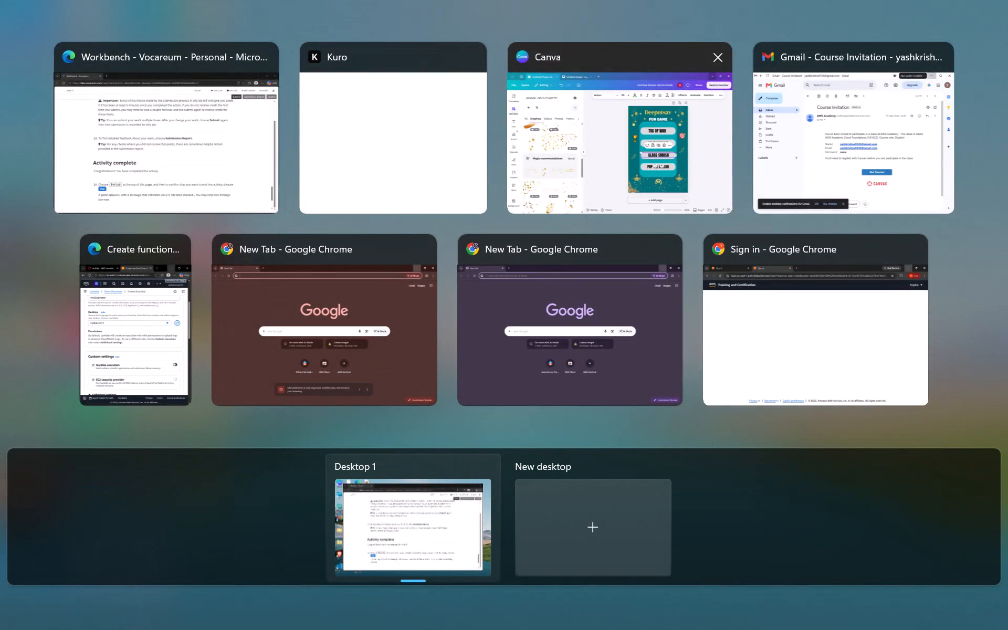
Switch to Canva and deselect the GLASS SMASH text on the poster.
{"action": "left_click", "coordinate": [602, 163]}
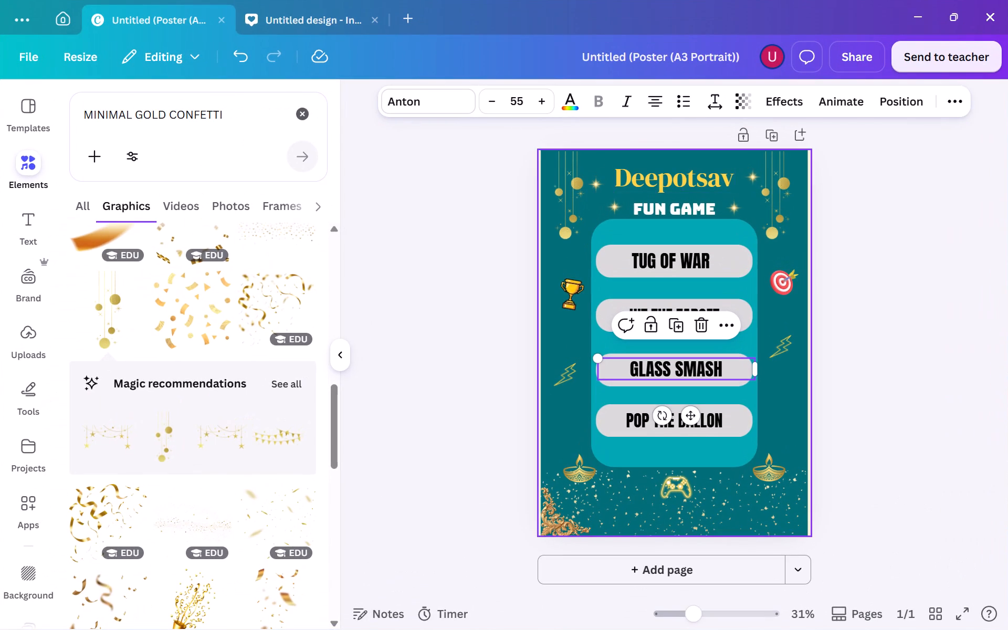
{"action": "left_click", "coordinate": [894, 346]}
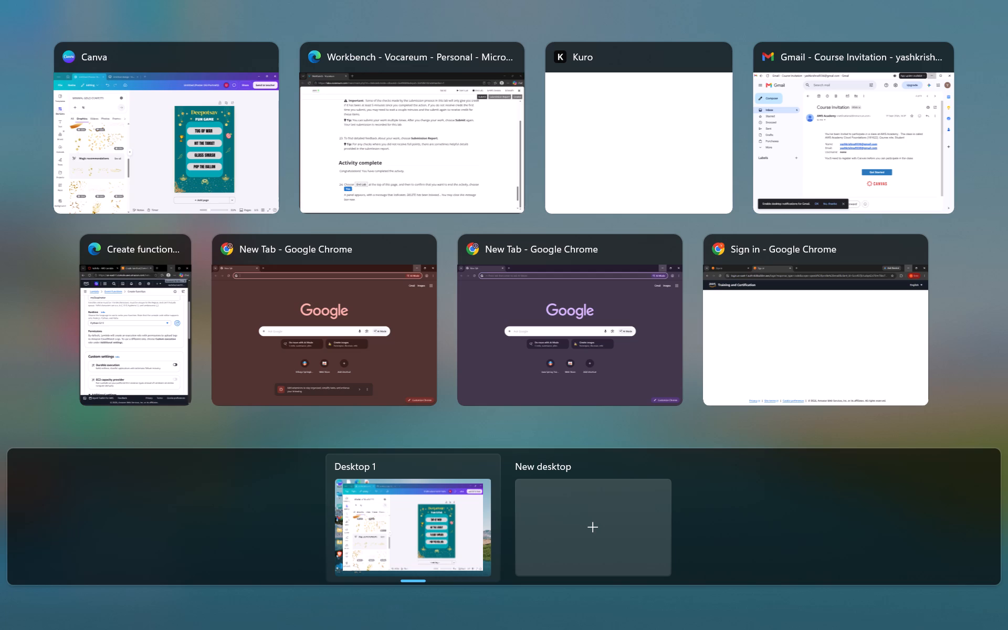
{"action": "left_click", "coordinate": [212, 185]}
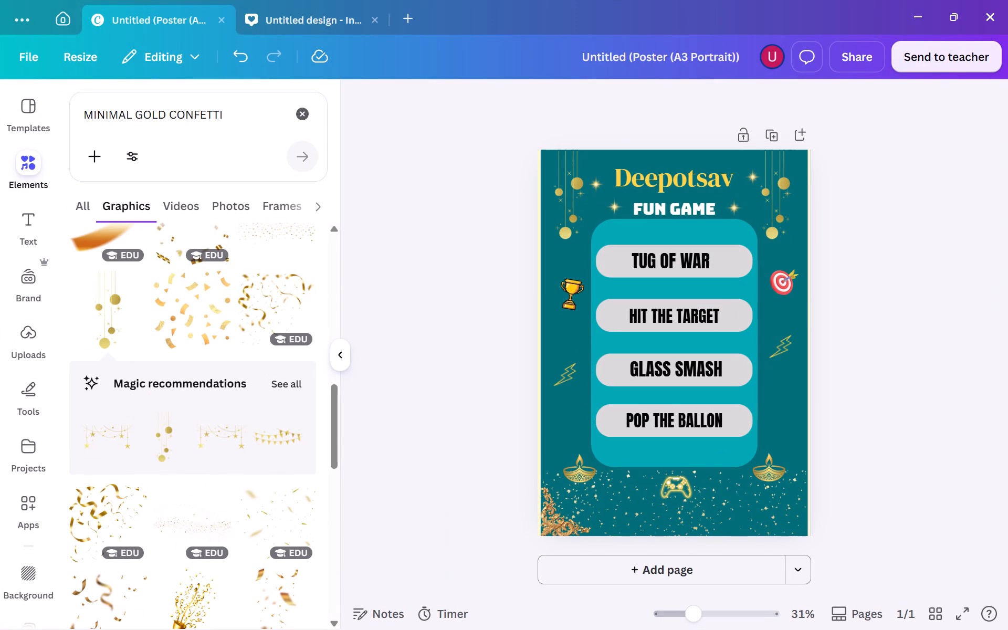
Browse the MINIMAL GOLD CONFETTI graphics results for further poster decorations.
{"action": "scroll", "coordinate": [469, 399], "scroll_direction": "down", "scroll_amount": 3}
{"action": "scroll", "coordinate": [159, 582], "scroll_direction": "down", "scroll_amount": 3}
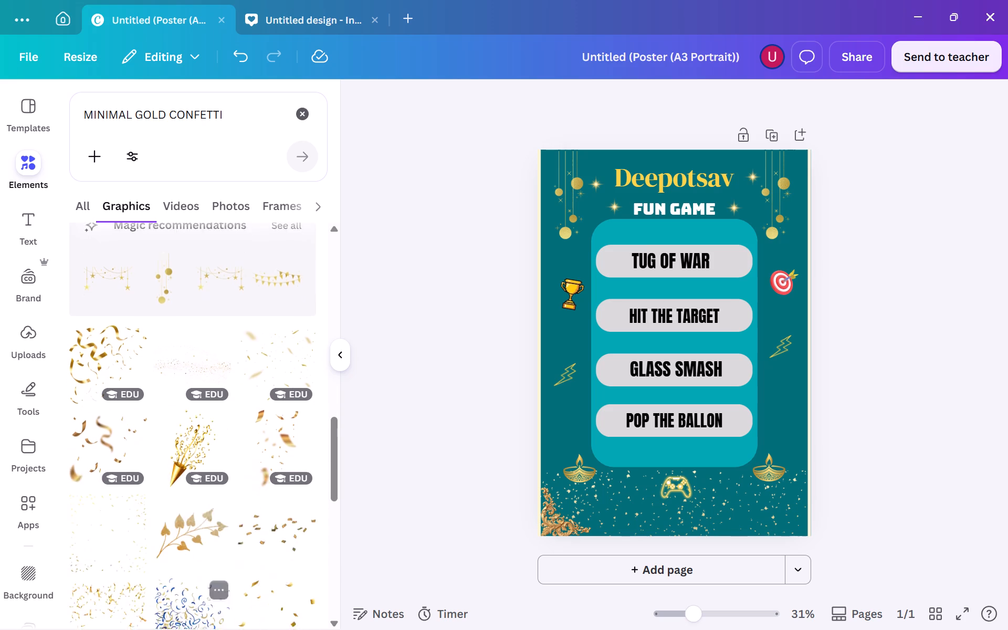
{"action": "scroll", "coordinate": [159, 582], "scroll_direction": "down", "scroll_amount": 2}
{"action": "scroll", "coordinate": [159, 582], "scroll_direction": "up", "scroll_amount": 5}
{"action": "scroll", "coordinate": [159, 582], "scroll_direction": "down", "scroll_amount": 3}
{"action": "scroll", "coordinate": [159, 582], "scroll_direction": "up", "scroll_amount": 2}
{"action": "scroll", "coordinate": [159, 582], "scroll_direction": "down", "scroll_amount": 3}
{"action": "scroll", "coordinate": [159, 582], "scroll_direction": "up", "scroll_amount": 1}
{"action": "scroll", "coordinate": [159, 582], "scroll_direction": "down", "scroll_amount": 3}
{"action": "scroll", "coordinate": [159, 582], "scroll_direction": "up", "scroll_amount": 3}
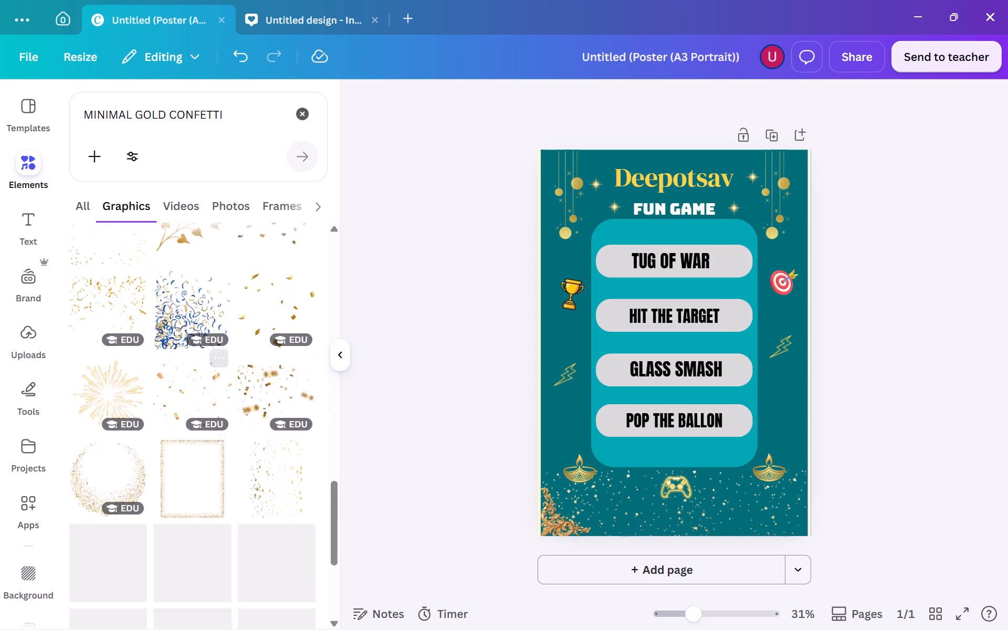
{"action": "scroll", "coordinate": [159, 582], "scroll_direction": "down", "scroll_amount": 3}
{"action": "scroll", "coordinate": [159, 582], "scroll_direction": "up", "scroll_amount": 3}
{"action": "scroll", "coordinate": [159, 582], "scroll_direction": "down", "scroll_amount": 2}
{"action": "scroll", "coordinate": [159, 582], "scroll_direction": "up", "scroll_amount": 1}
{"action": "scroll", "coordinate": [159, 582], "scroll_direction": "down", "scroll_amount": 5}
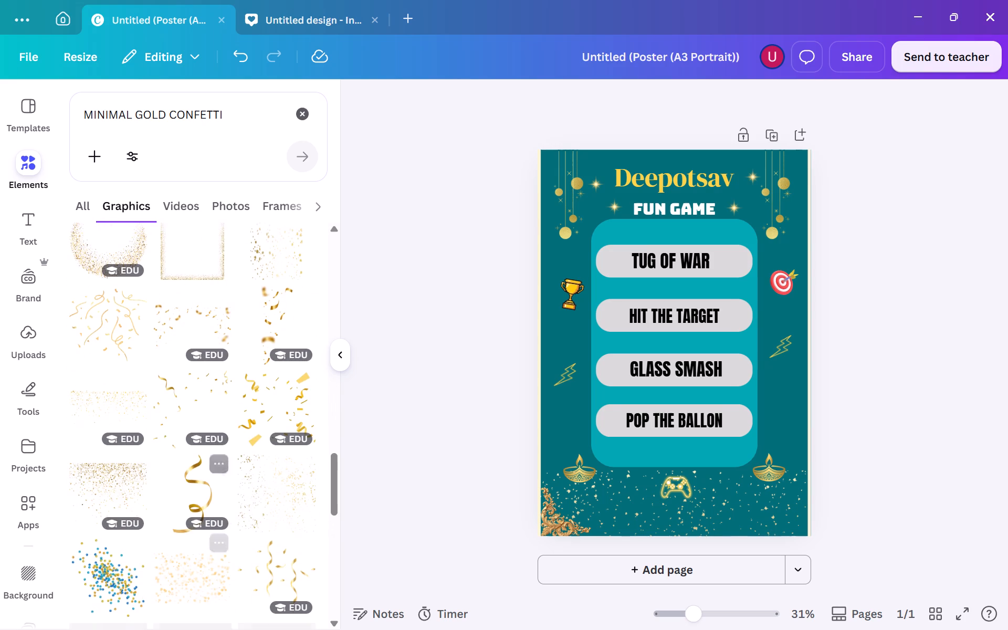
{"action": "scroll", "coordinate": [159, 582], "scroll_direction": "down", "scroll_amount": 6}
{"action": "scroll", "coordinate": [166, 561], "scroll_direction": "up", "scroll_amount": 3}
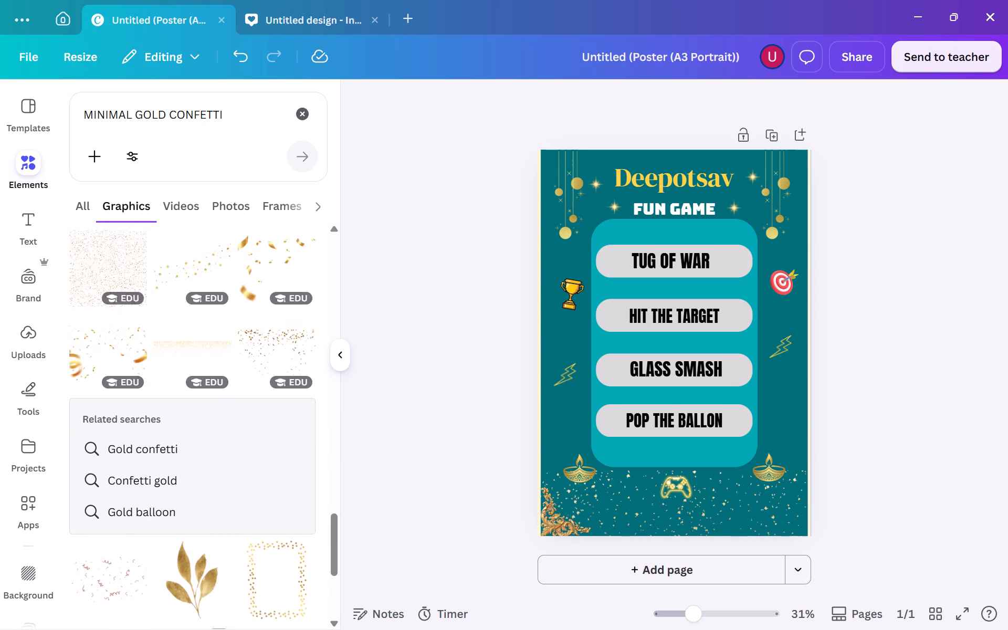
{"action": "scroll", "coordinate": [166, 561], "scroll_direction": "up", "scroll_amount": 10}
{"action": "scroll", "coordinate": [199, 506], "scroll_direction": "up", "scroll_amount": 14}
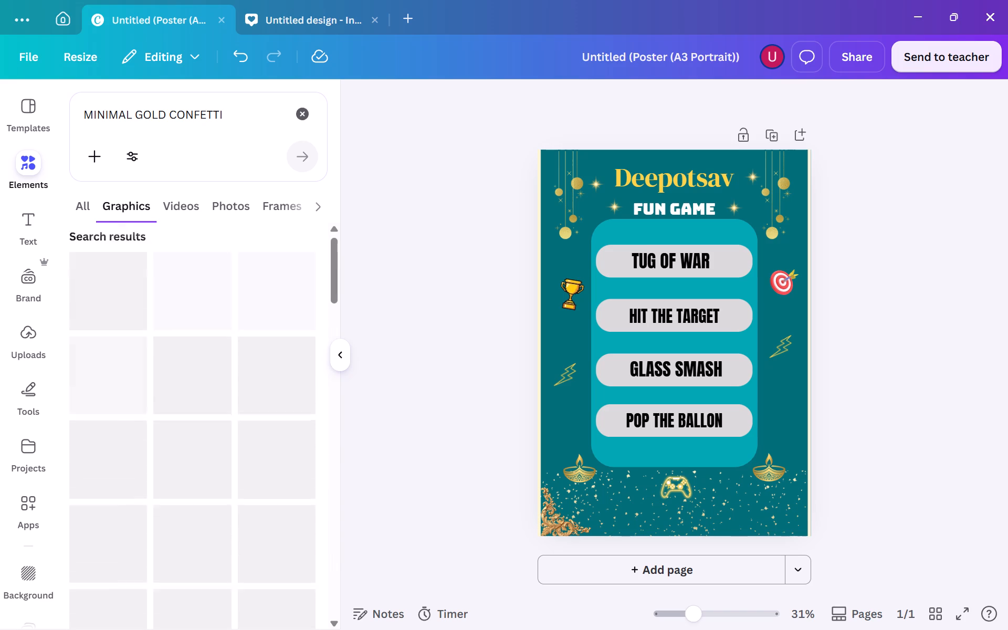
{"action": "scroll", "coordinate": [204, 477], "scroll_direction": "down", "scroll_amount": 10}
{"action": "scroll", "coordinate": [216, 498], "scroll_direction": "up", "scroll_amount": 1}
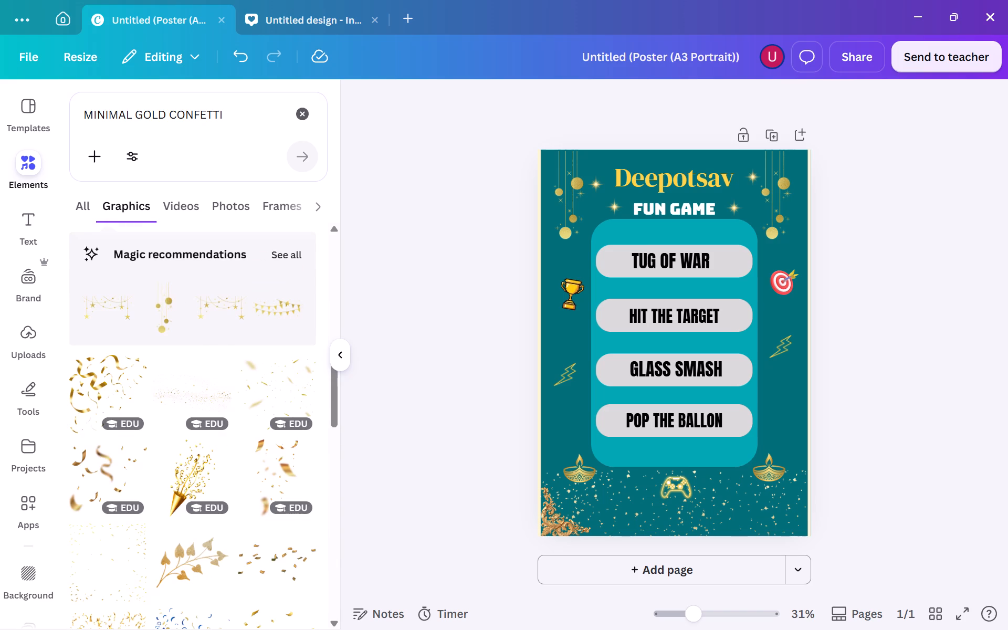
Show the full set of Magic recommendations for the gold confetti graphics.
{"action": "left_click", "coordinate": [297, 255]}
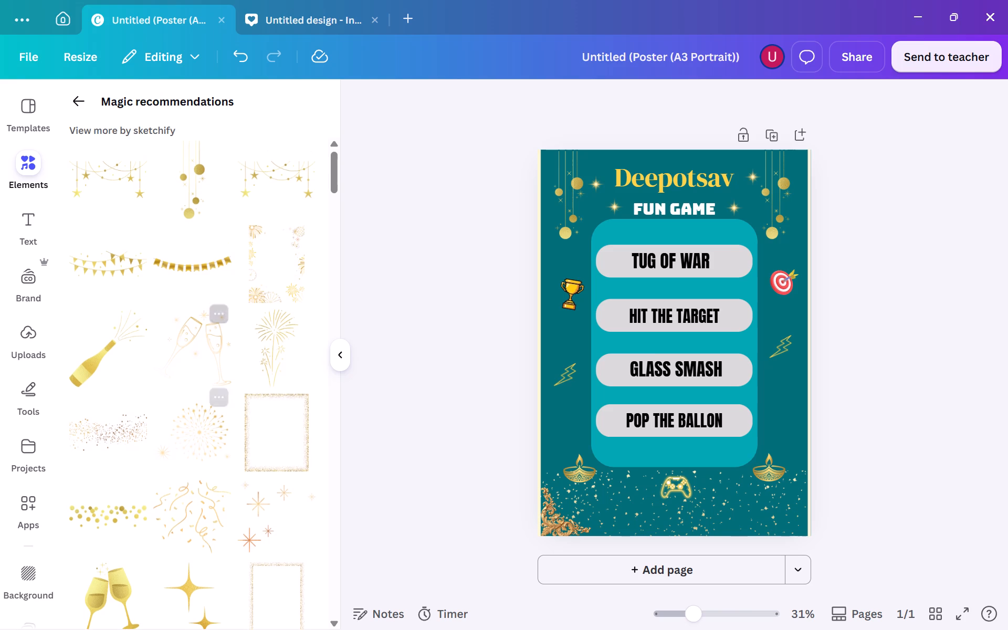
Browse further through the Magic recommendations for gold party and confetti graphics.
{"action": "scroll", "coordinate": [184, 398], "scroll_direction": "down", "scroll_amount": 3}
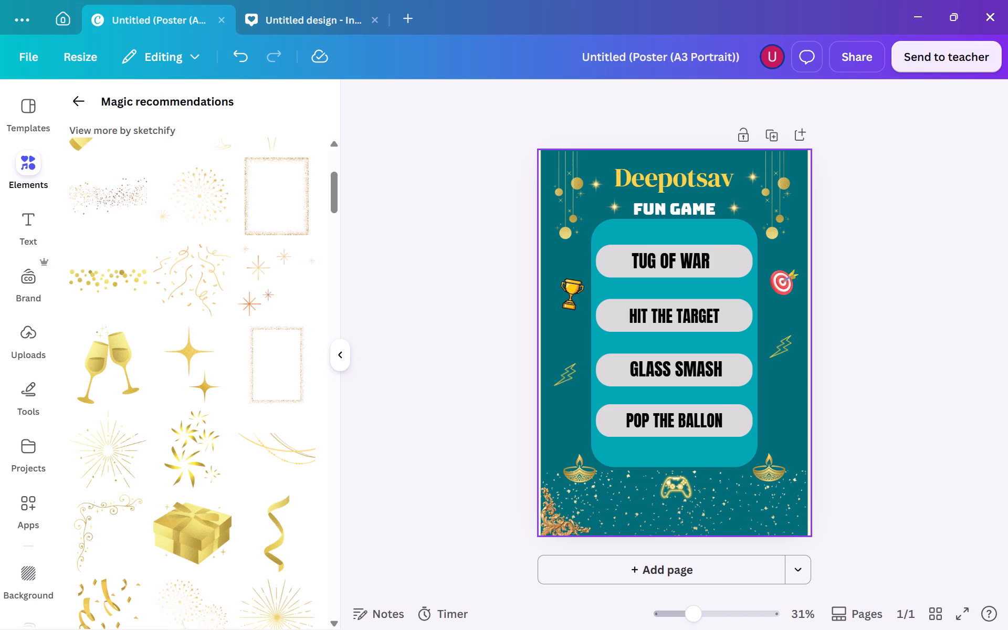
Select the full-page background image behind the poster's text and decorations.
{"action": "left_click", "coordinate": [739, 196]}
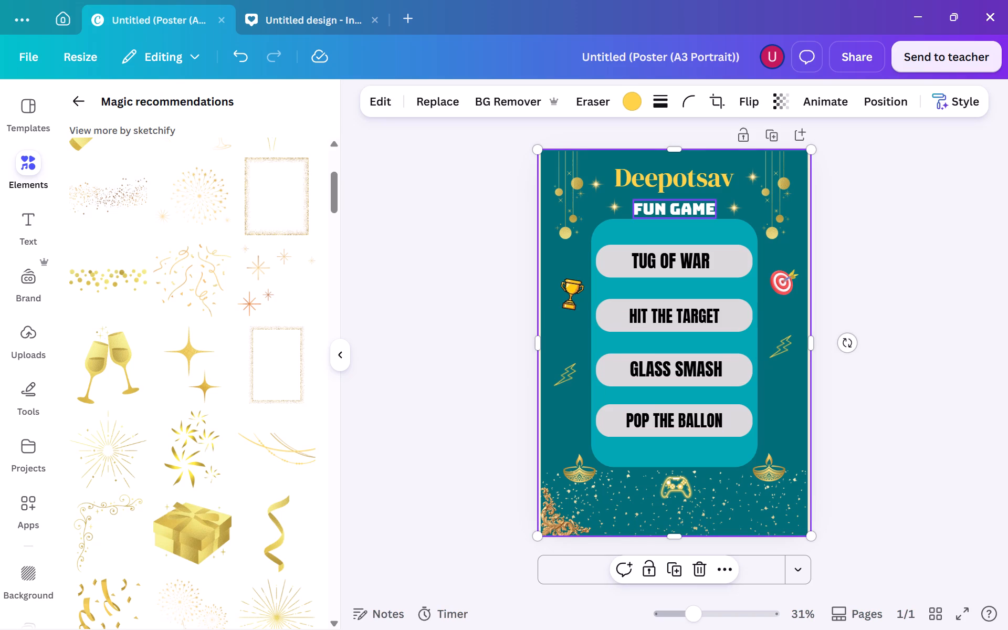